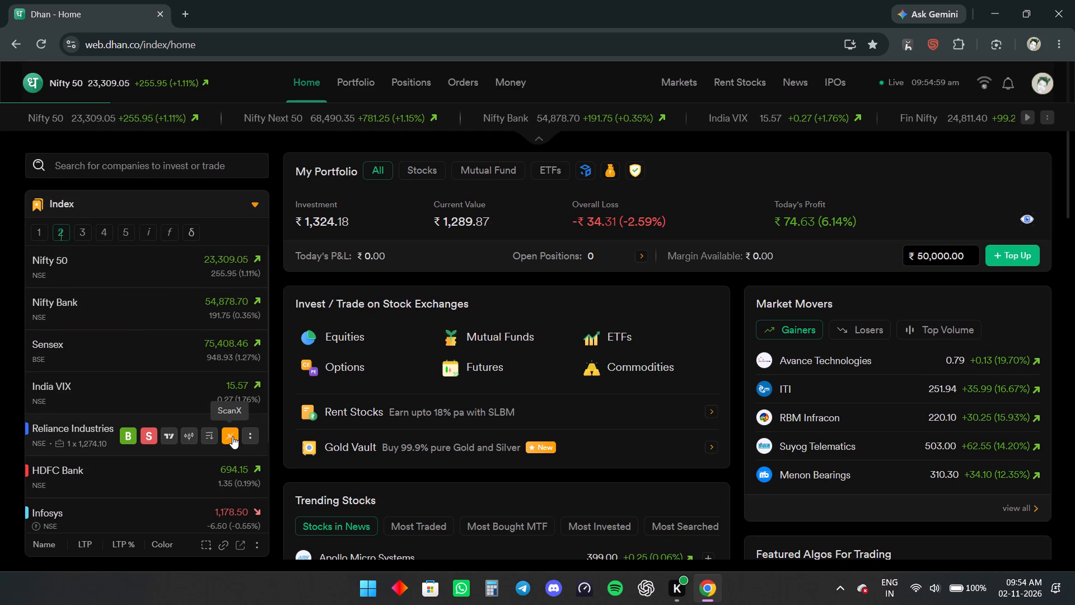
Review the stocks in the Index, want, My view dchat and Kimankur watchlists.
scroll(232, 436, "up", 3)
scroll(232, 439, "down", 6)
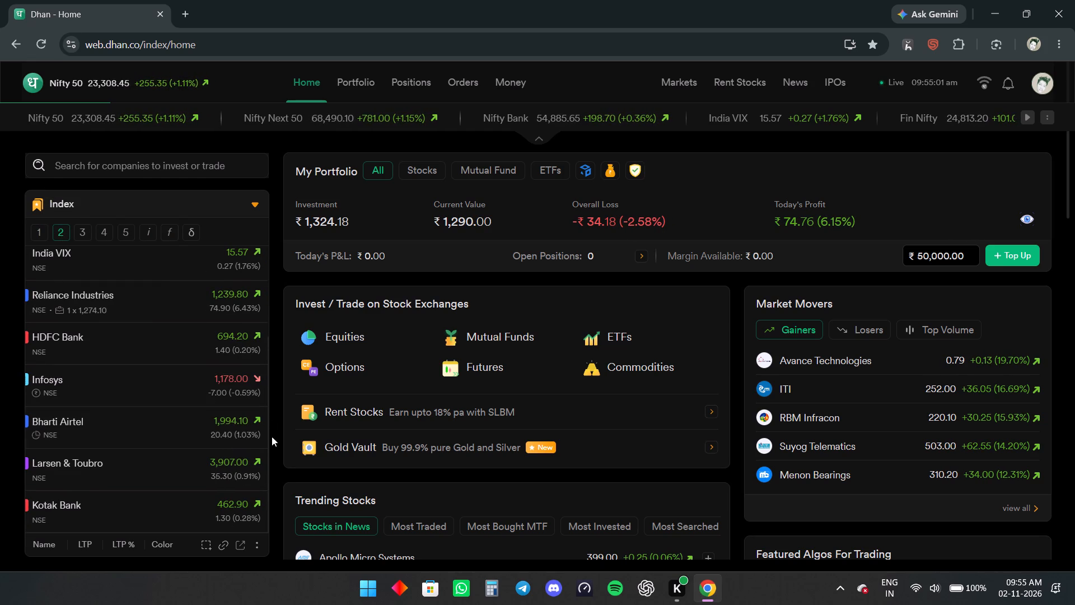
scroll(200, 443, "down", 4)
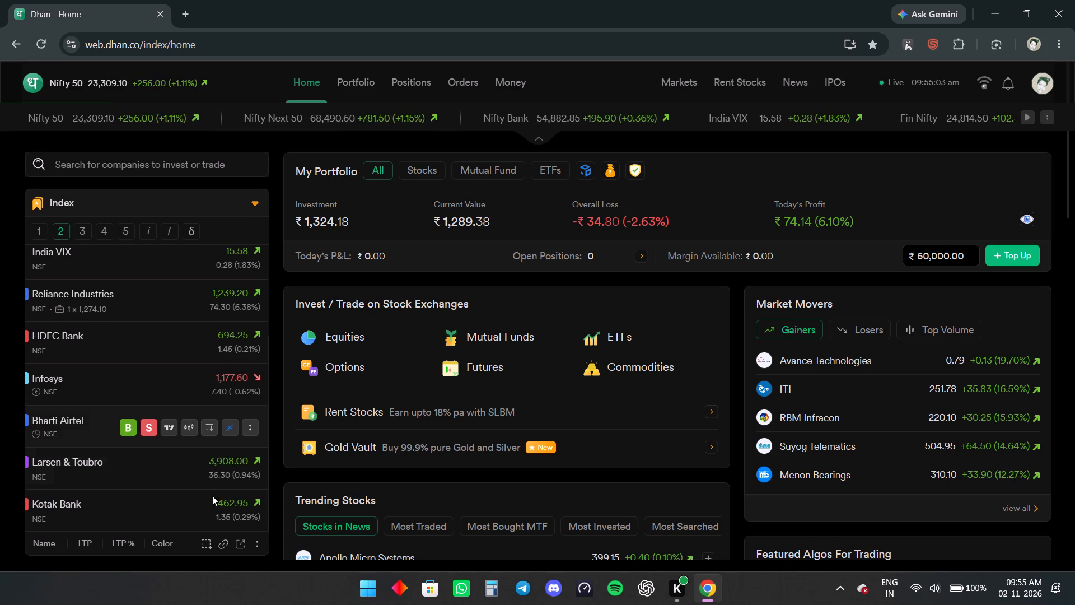
scroll(223, 528, "down", 5)
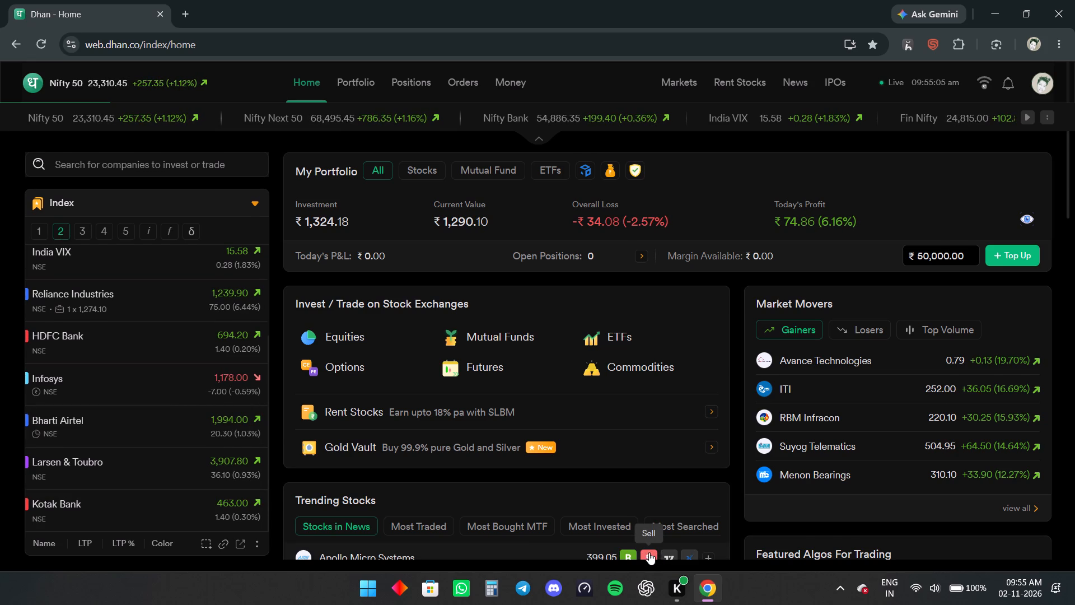
scroll(169, 496, "up", 14)
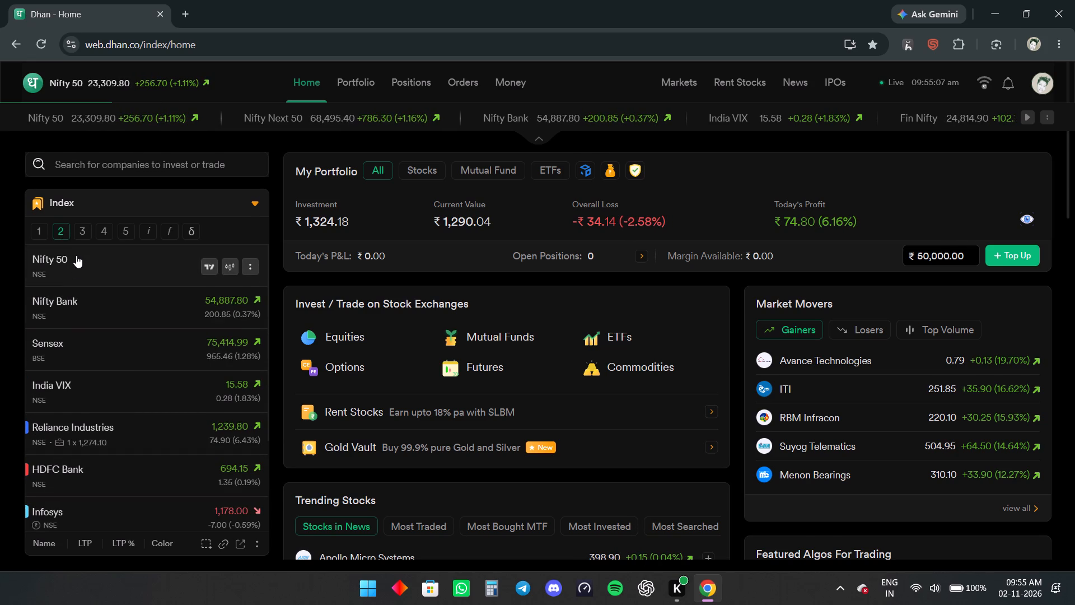
left_click(129, 232)
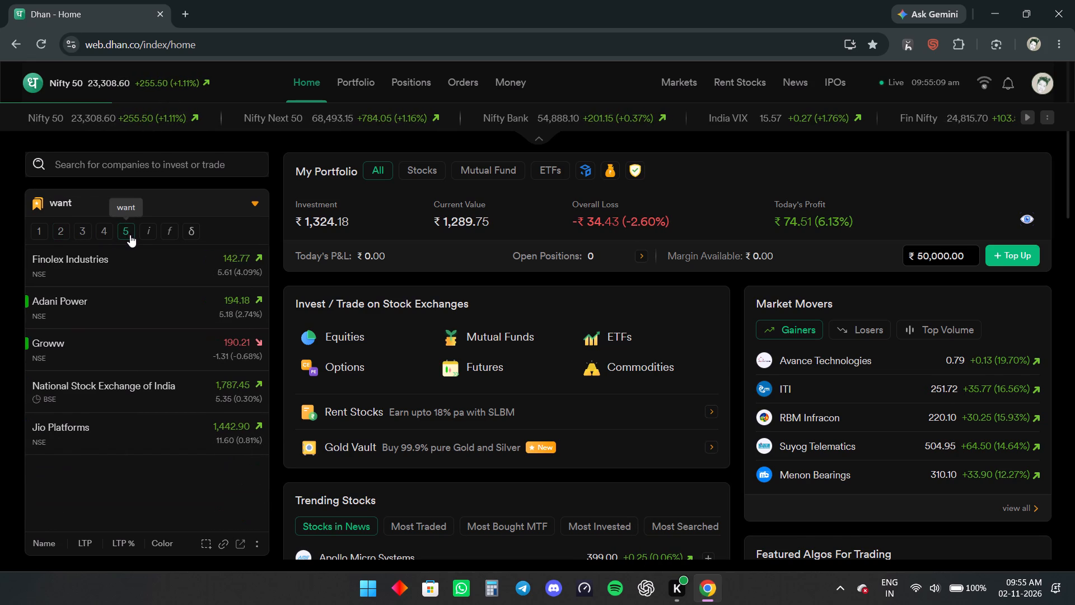
left_click(119, 234)
left_click(115, 232)
left_click(107, 232)
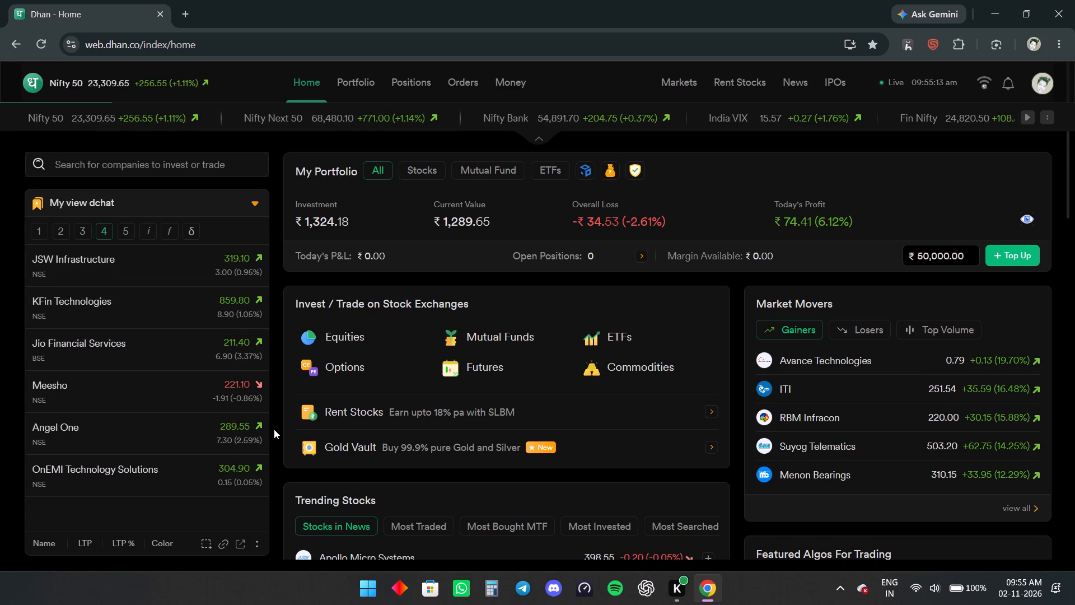
left_click(41, 236)
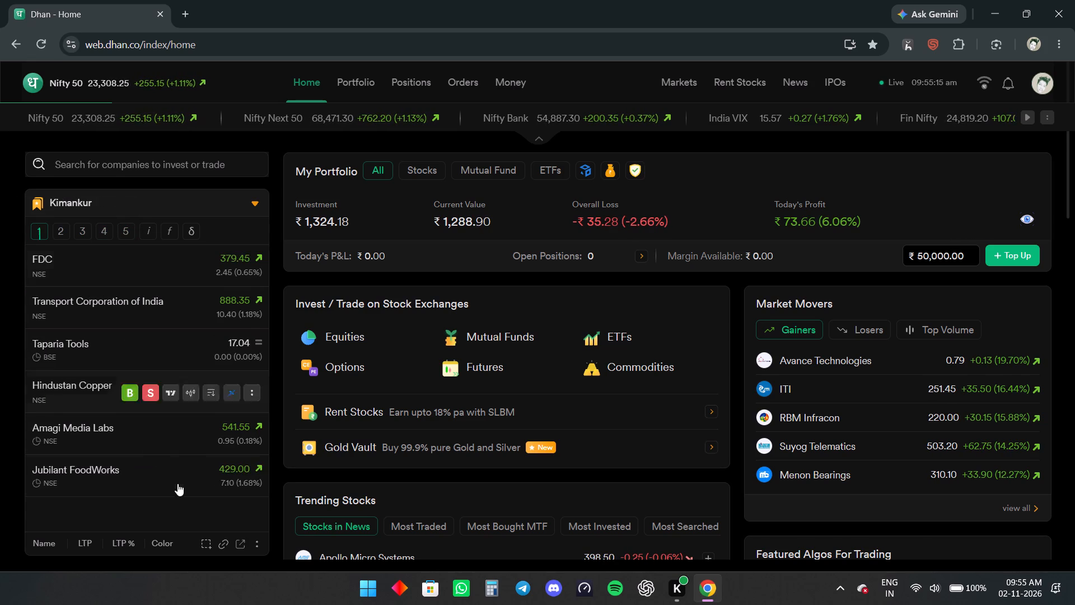
scroll(180, 496, "up", 5)
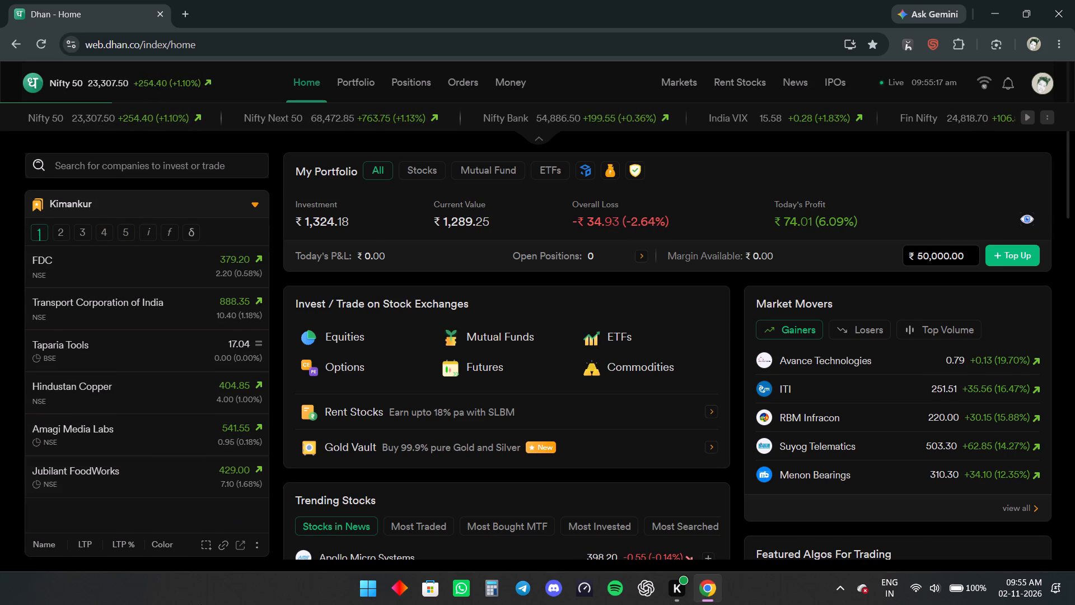
Look over the trending stocks and the Invested watchlist, ending back on the Kimankur watchlist.
scroll(511, 388, "down", 5)
scroll(512, 388, "up", 2)
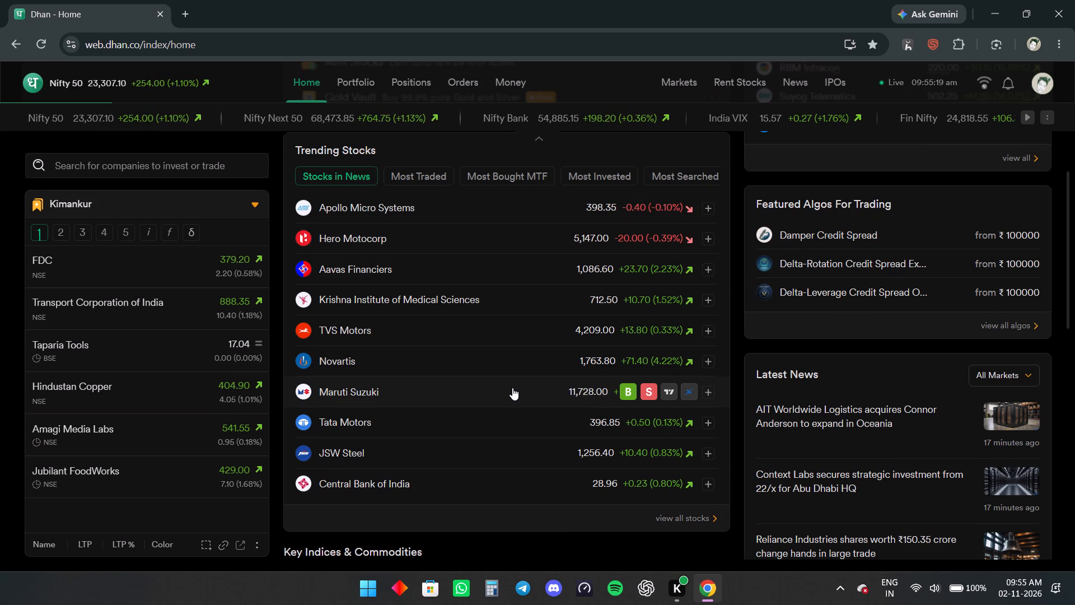
scroll(512, 388, "up", 11)
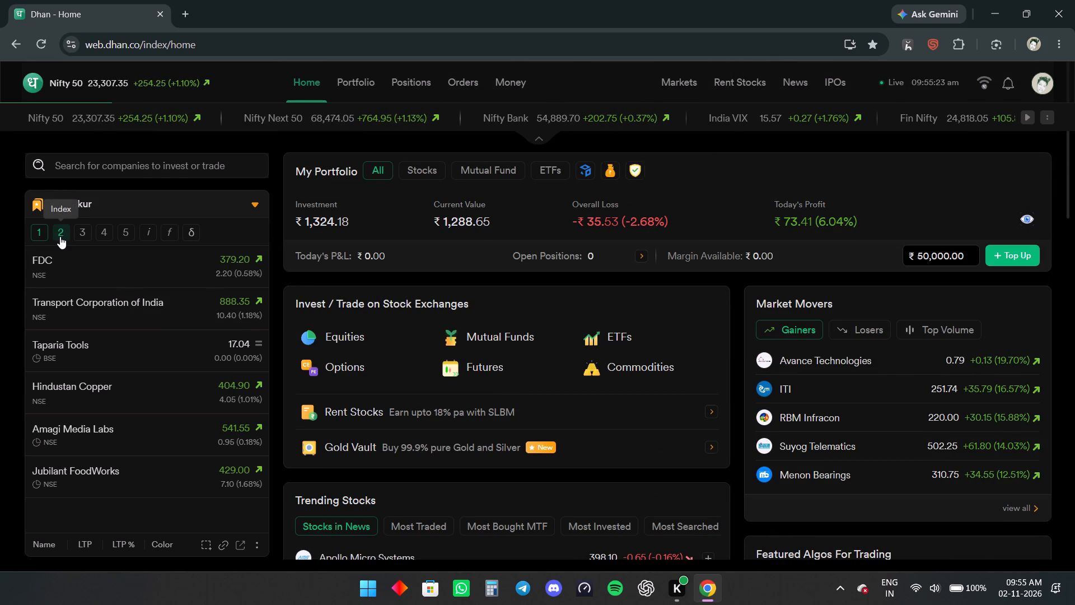
left_click(60, 236)
left_click(142, 228)
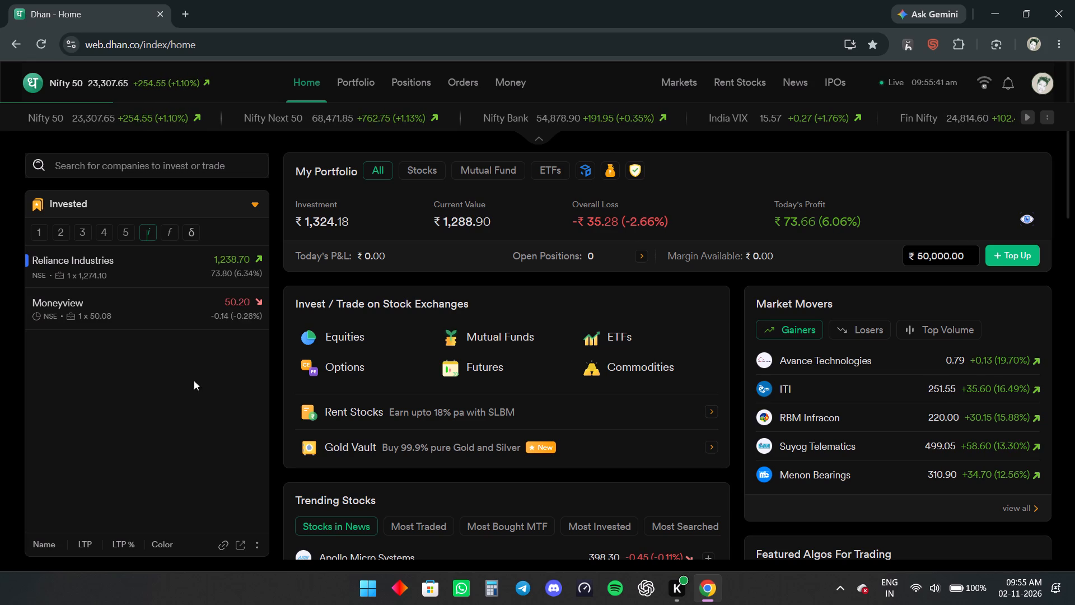
left_click(38, 236)
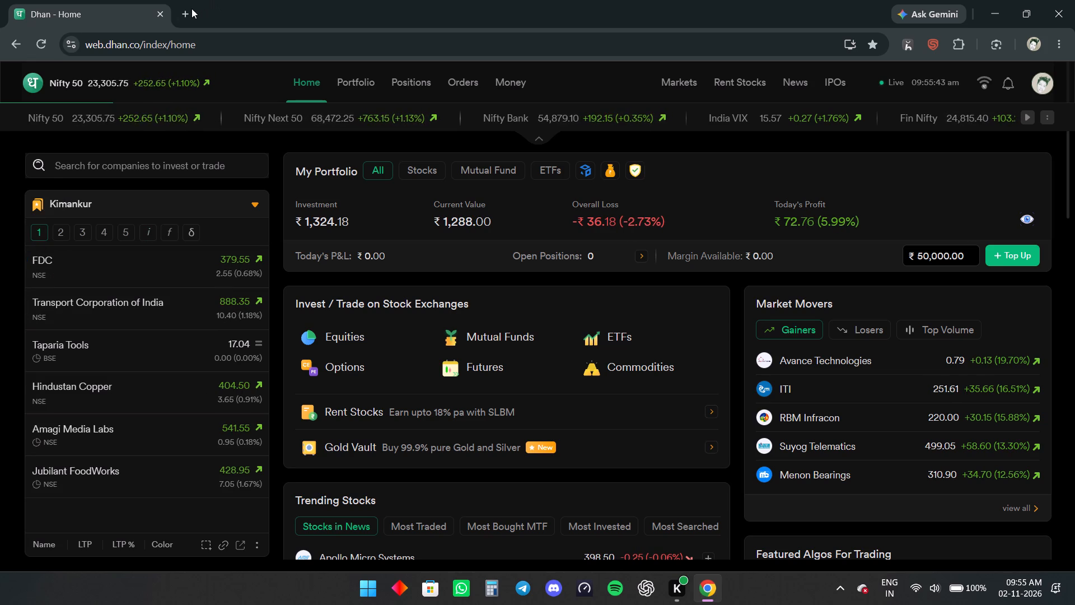
Open InvestorZone in a new tab and filter its buyback offers to those with the record date announced.
left_click(188, 9)
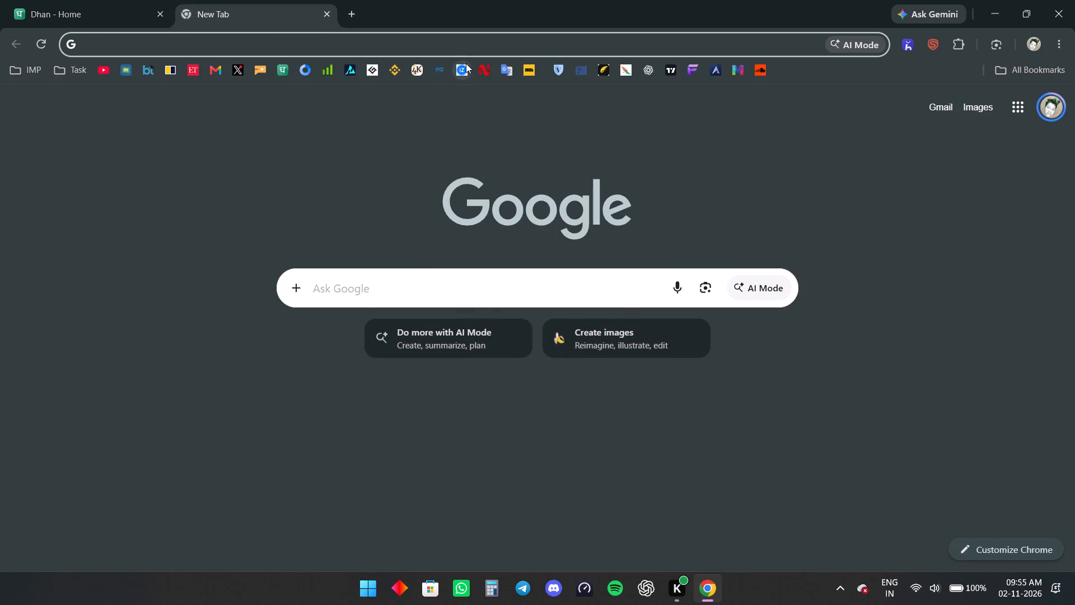
left_click(466, 63)
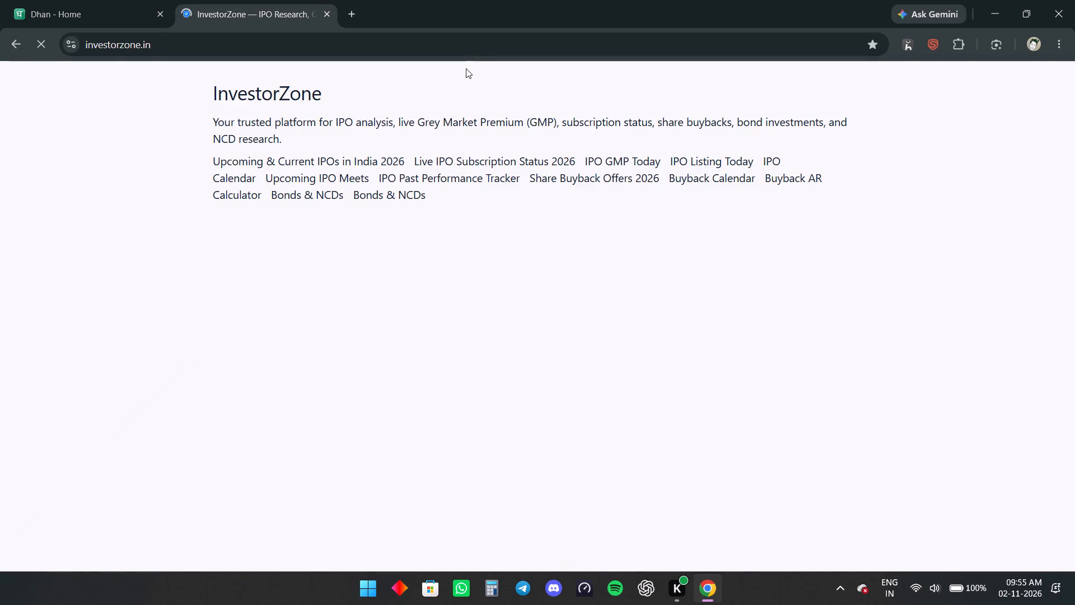
left_click(485, 83)
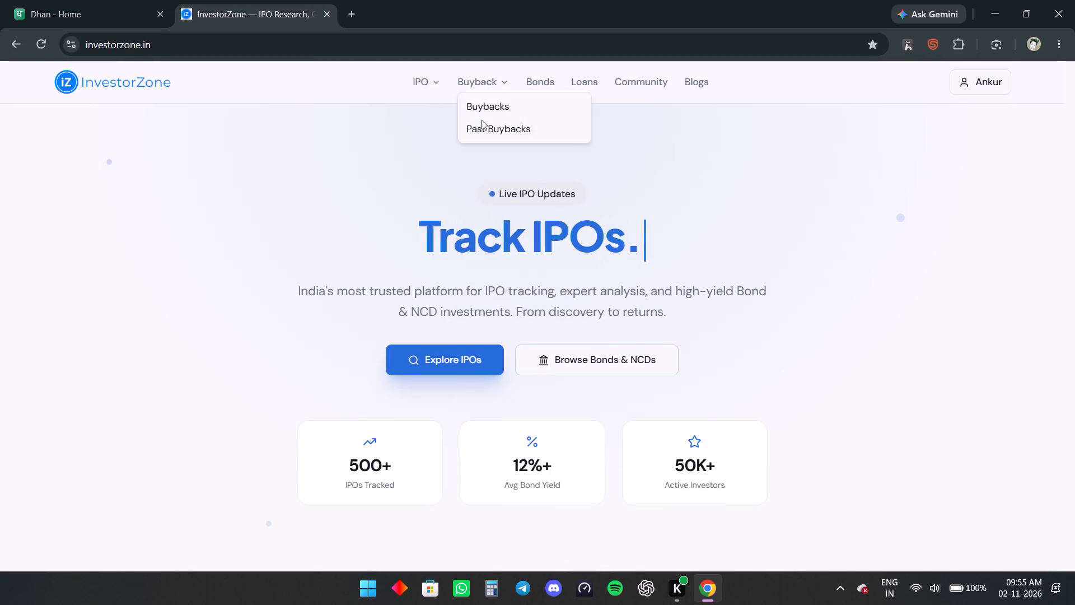
left_click(481, 111)
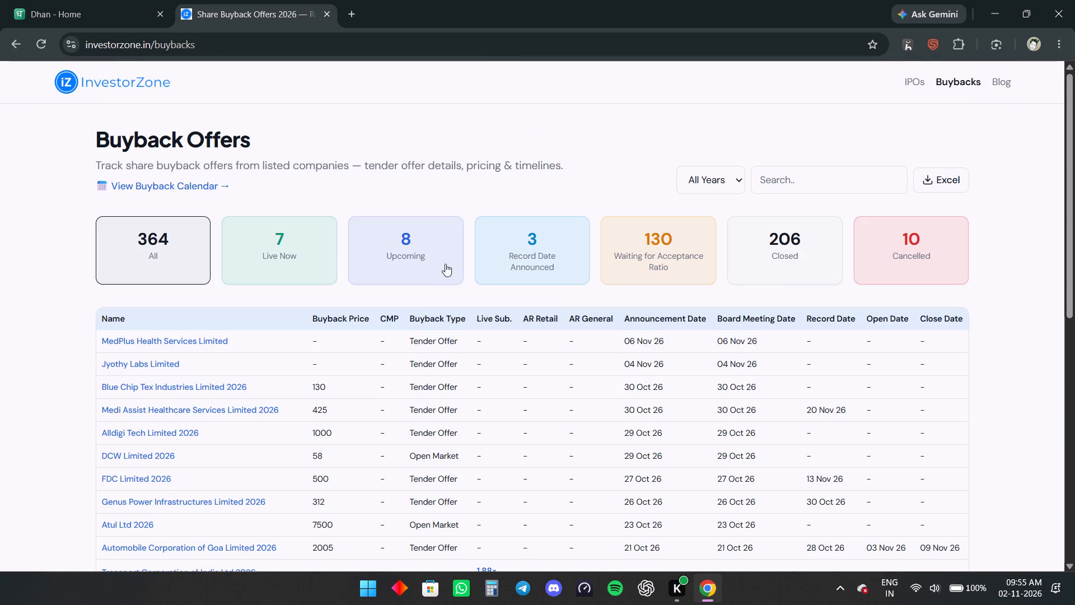
left_click(507, 266)
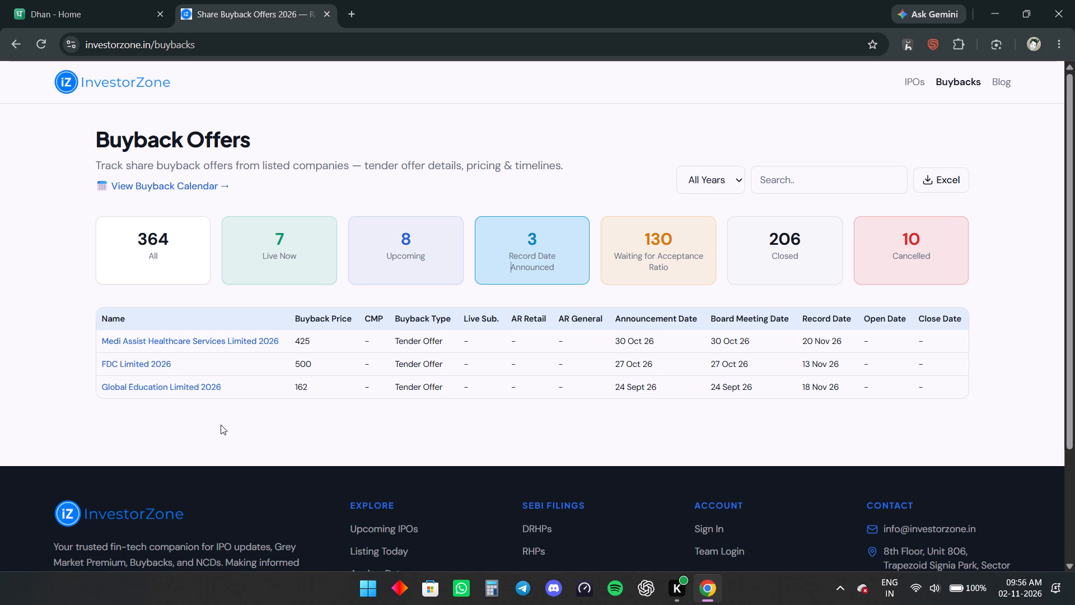
View the Medi Assist Healthcare Services buyback page, and return to the offers list filtered by Record Date Announced.
left_click(186, 338)
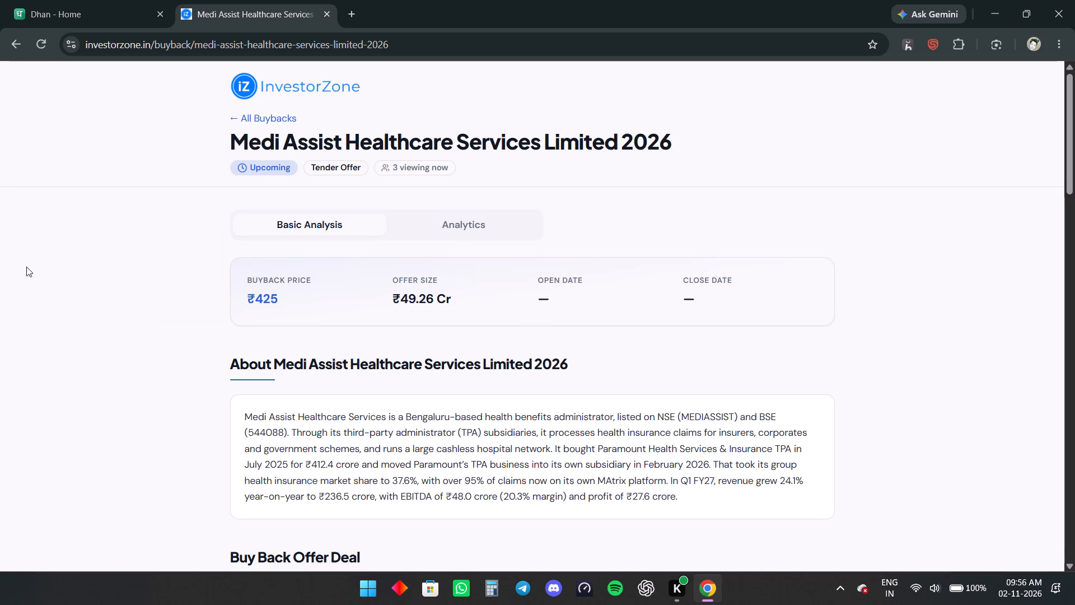
left_click(6, 53)
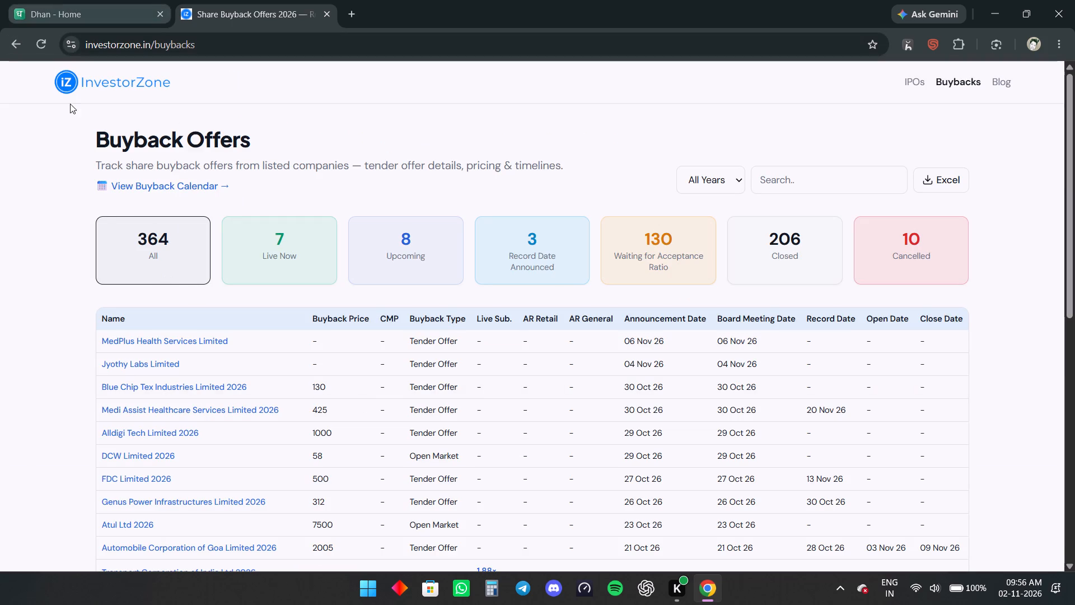
left_click(445, 253)
left_click(494, 249)
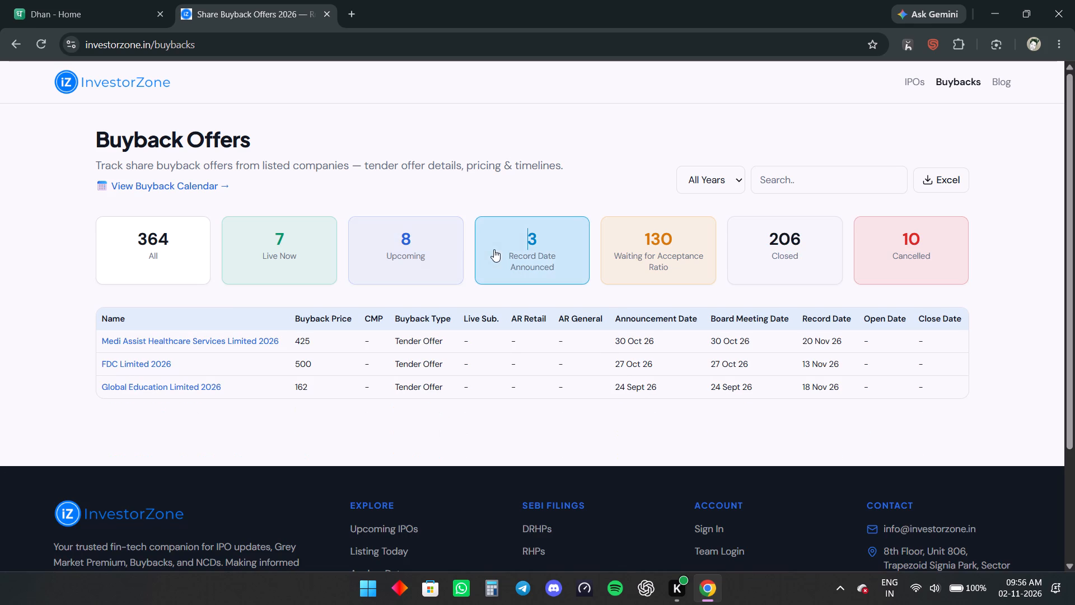
Switch to the Dhan tab, search for "medi as" and open the NSE-listed Medi Assist Healthcare stock page.
left_click(43, 0)
left_click(104, 166)
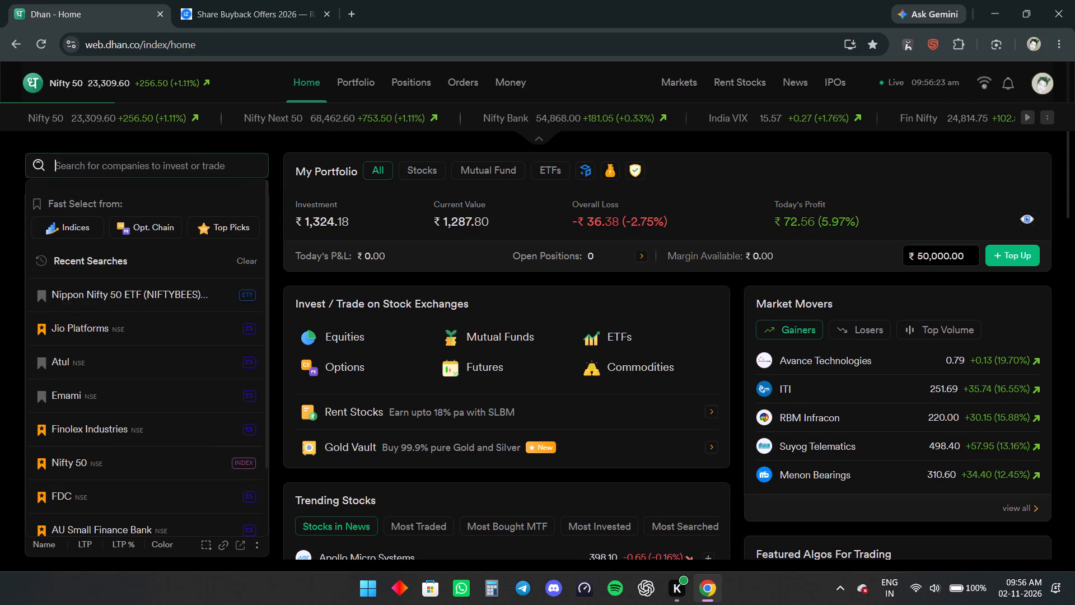
type("medi")
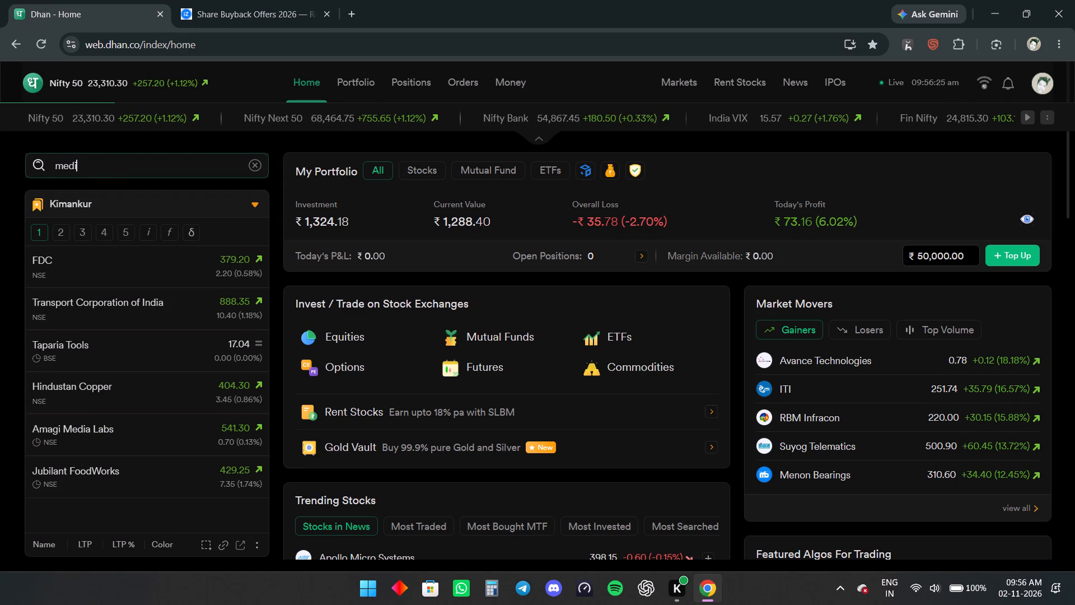
key("space")
type("aa")
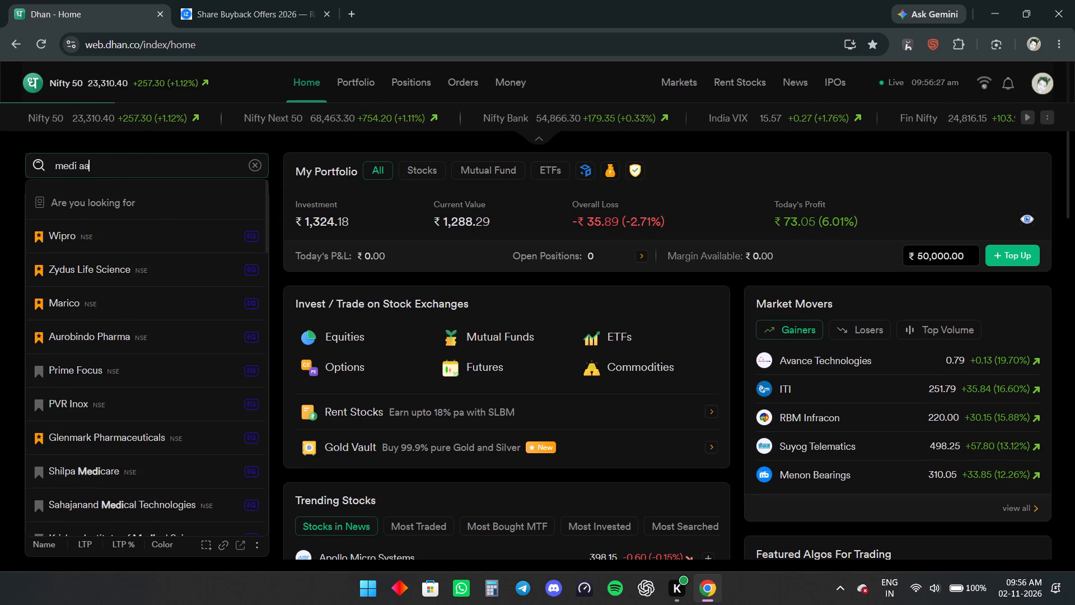
key("BackSpace")
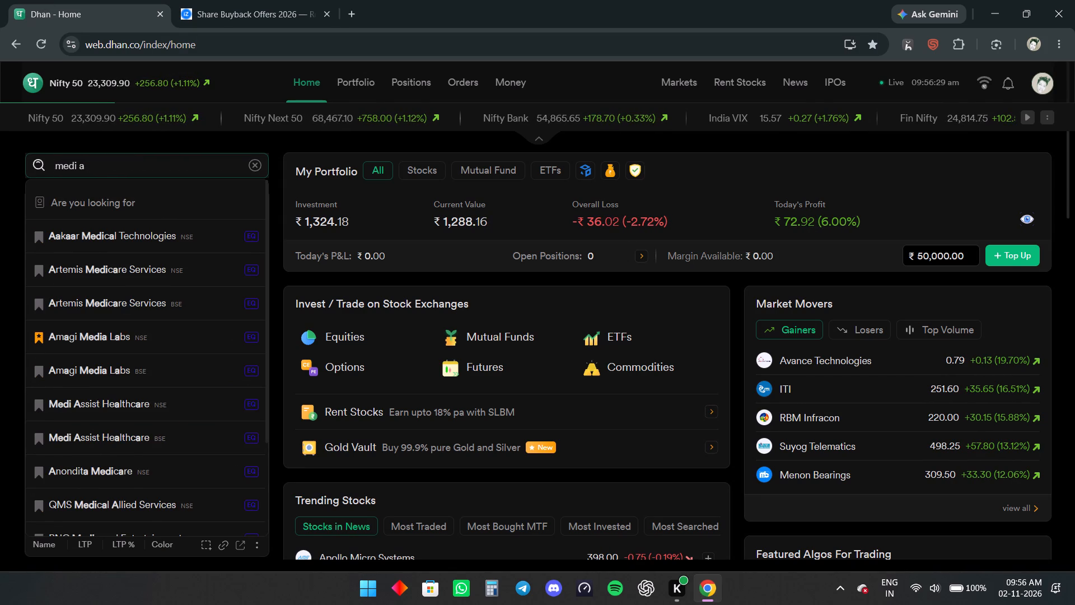
key("s")
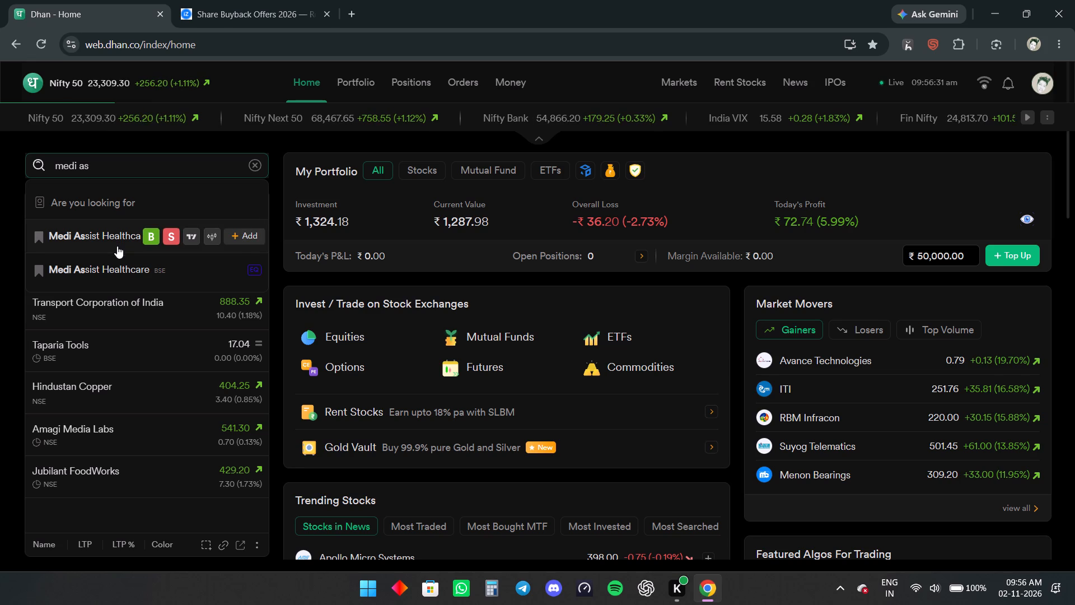
left_click(101, 244)
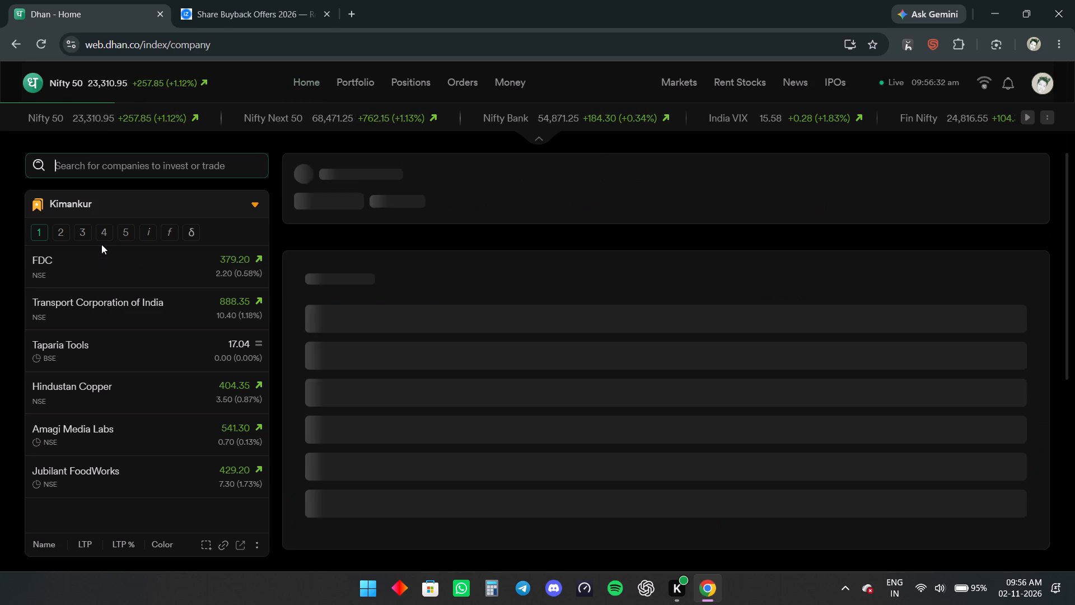
Compare Medi Assist Healthcare's market price on Dhan with its buyback price on InvestorZone.
left_click(195, 0)
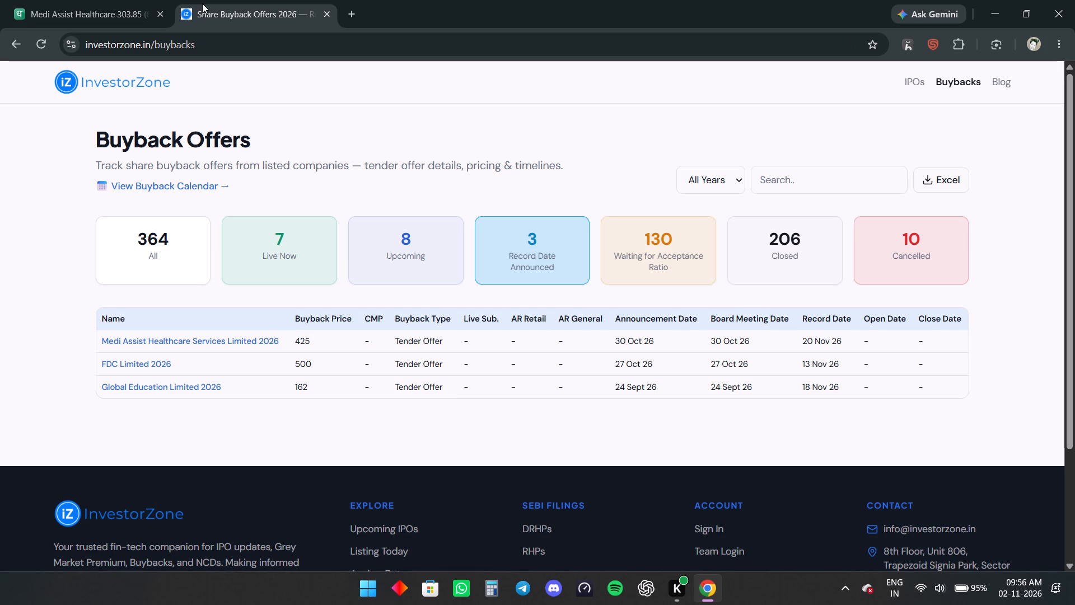
left_click(126, 0)
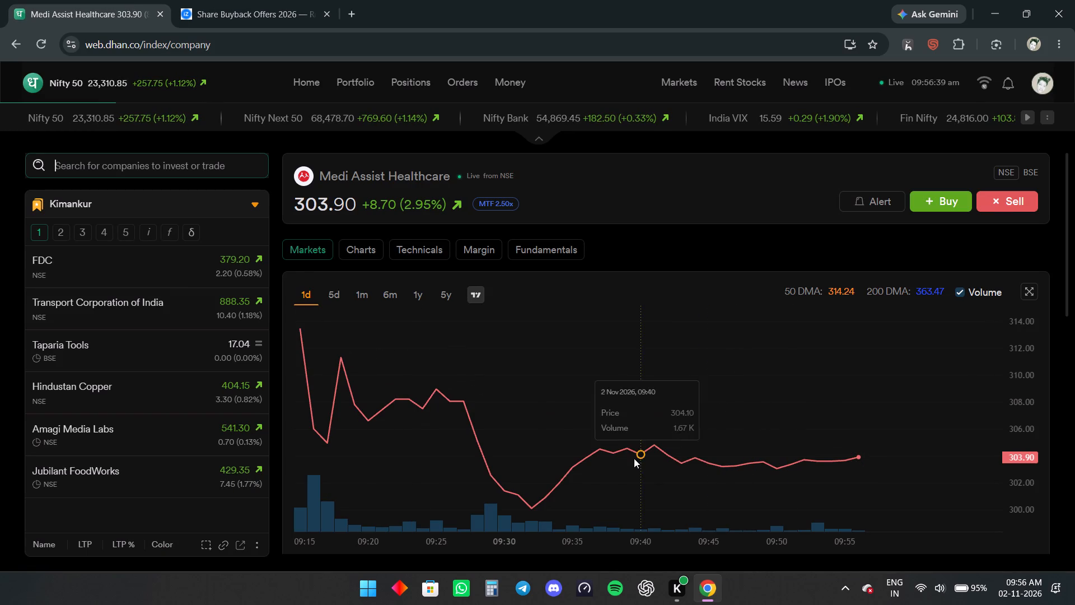
left_click(293, 0)
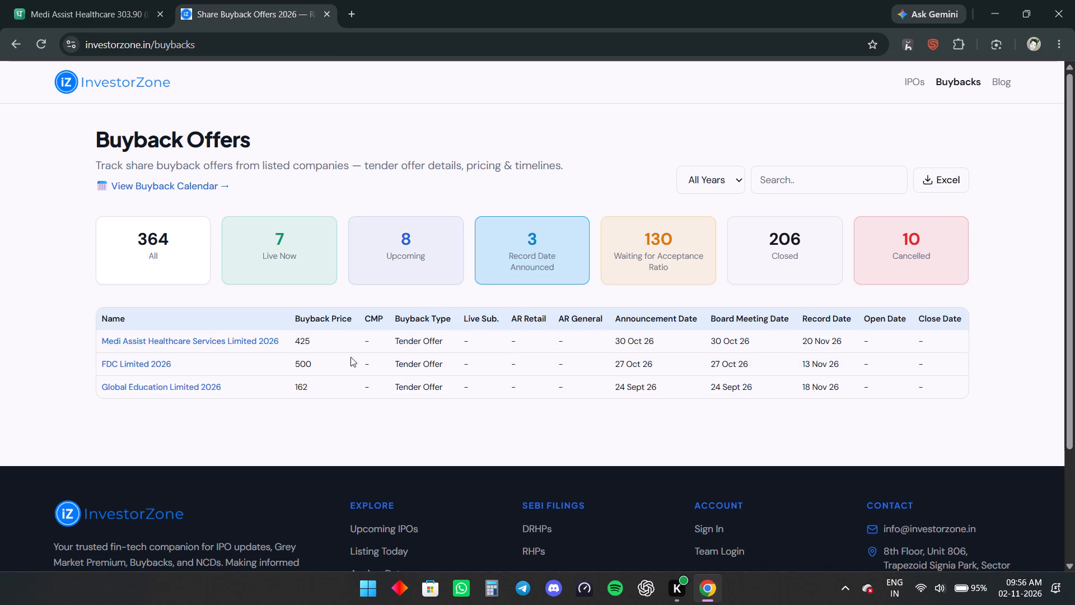
Read Medi Assist Healthcare's buyback deal, details, financials and participation instructions on InvestorZone, and return to the buyback offers list.
left_click(255, 343)
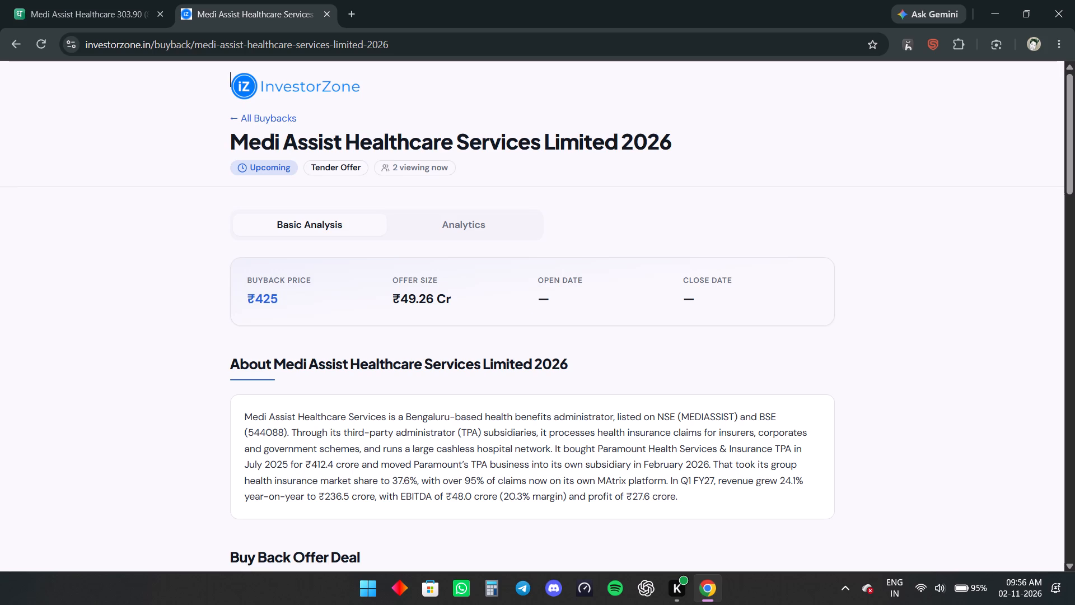
scroll(665, 464, "down", 3)
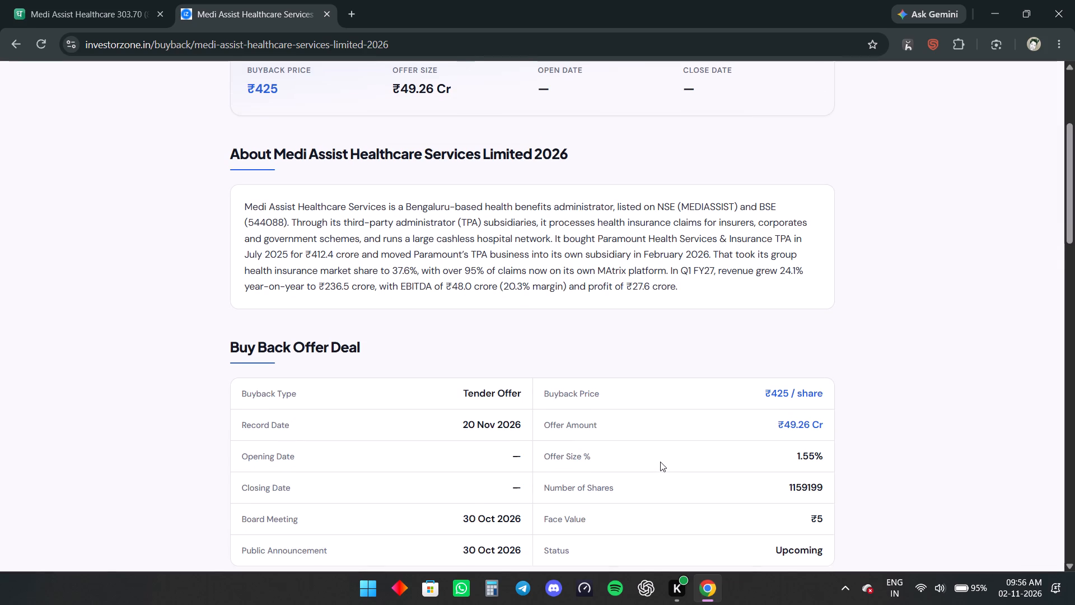
scroll(657, 460, "down", 1)
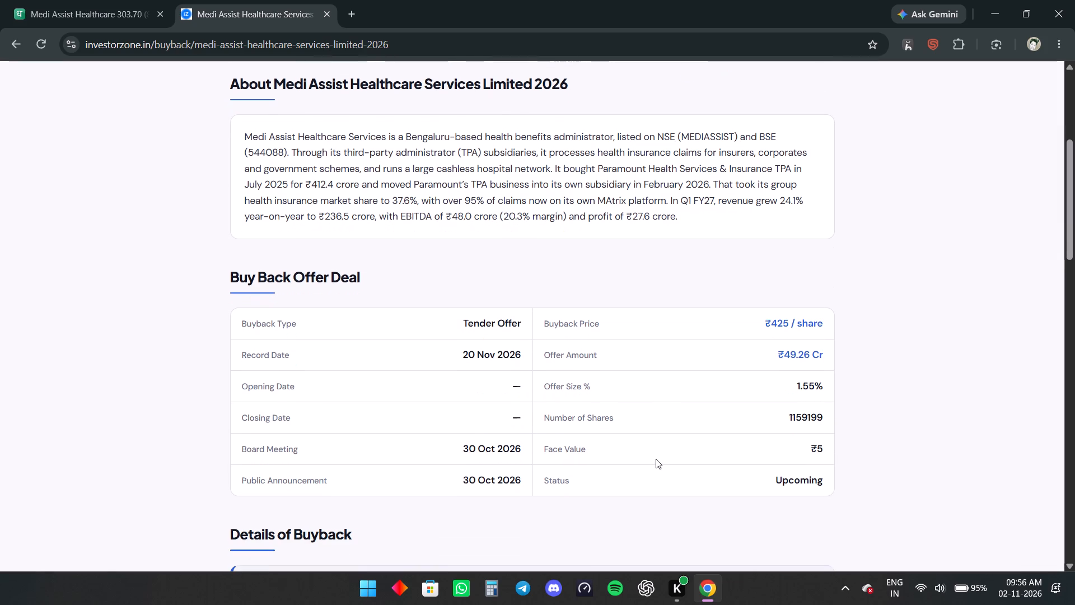
scroll(652, 459, "down", 3)
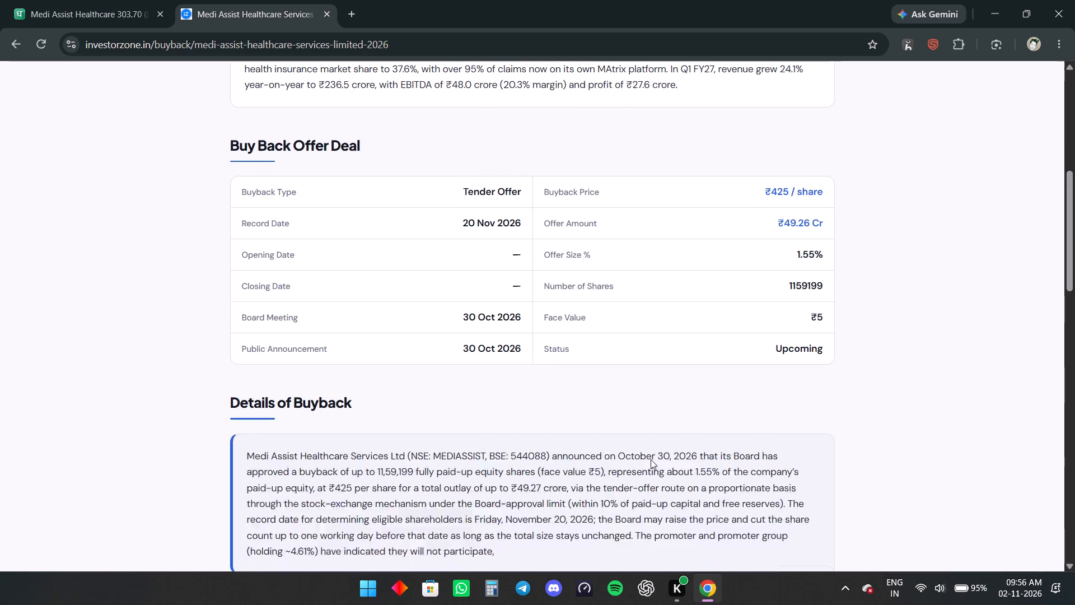
scroll(650, 459, "down", 8)
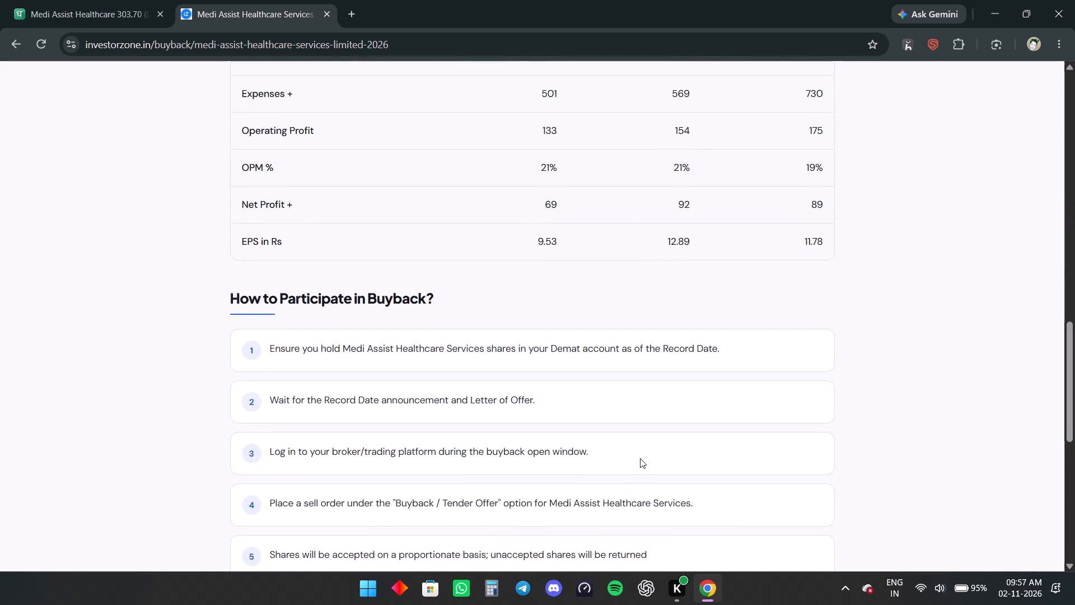
scroll(640, 458, "down", 9)
left_click_drag(620, 444, 613, 432)
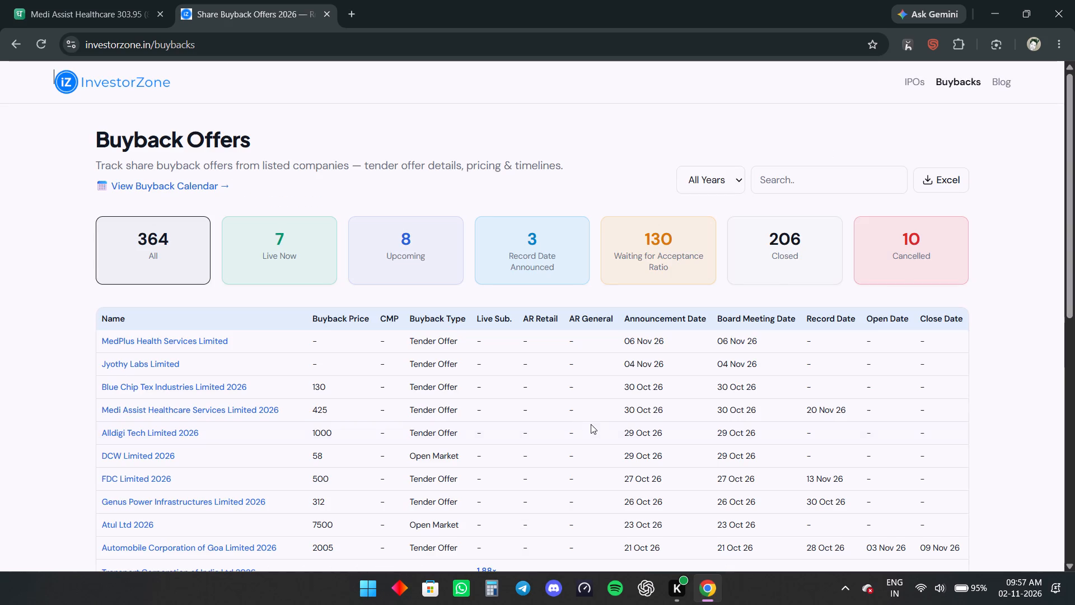
Filter the buyback offers by Record Date Announced, open FDC Limited 2026 and read its buyback details and acceptance-ratio profit table.
left_click(525, 260)
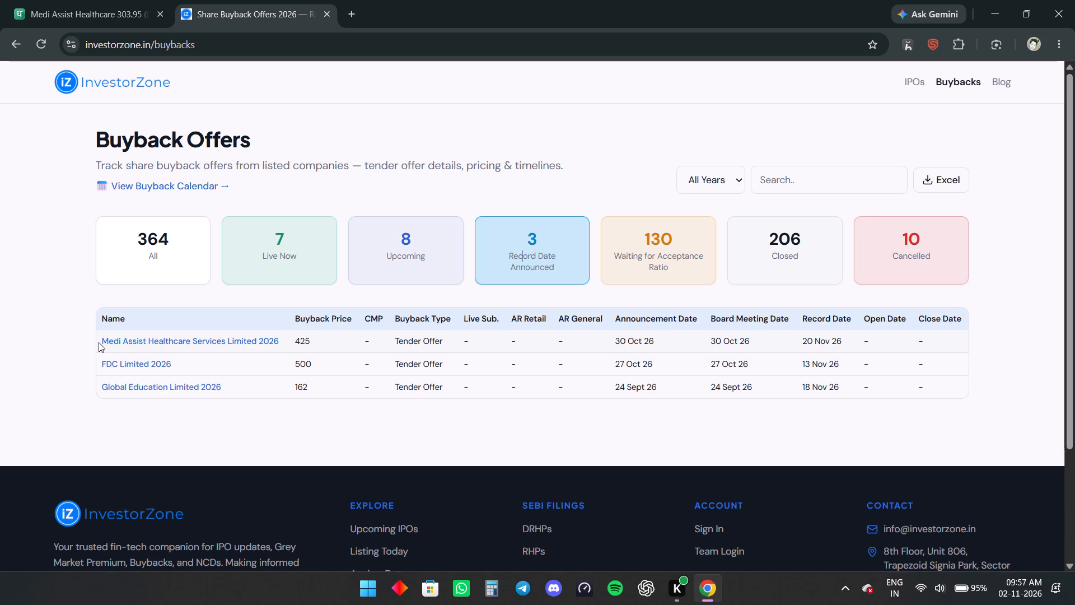
left_click(134, 365)
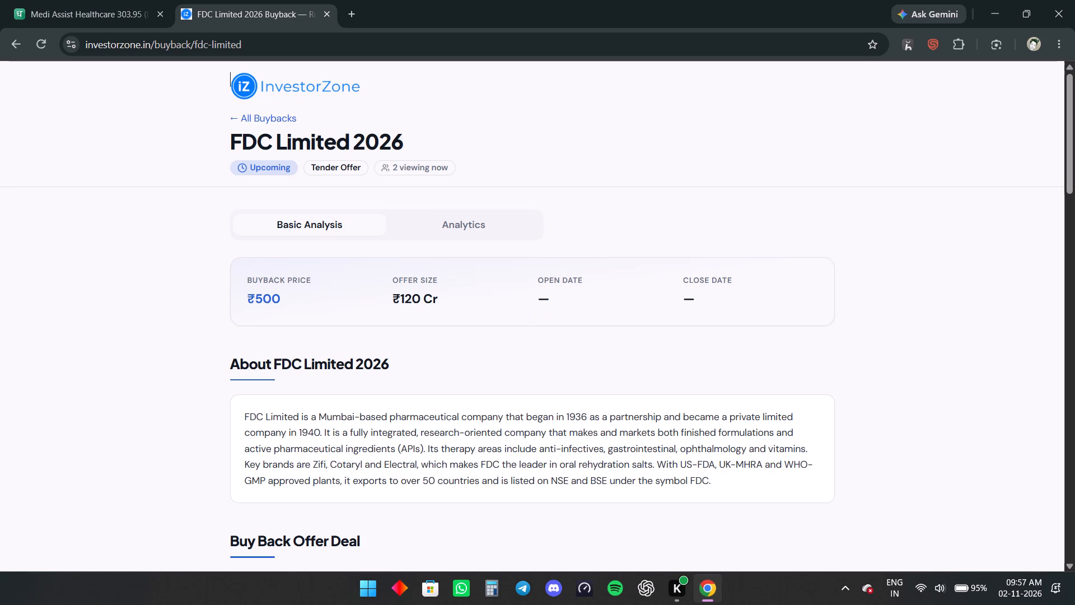
scroll(657, 451, "down", 8)
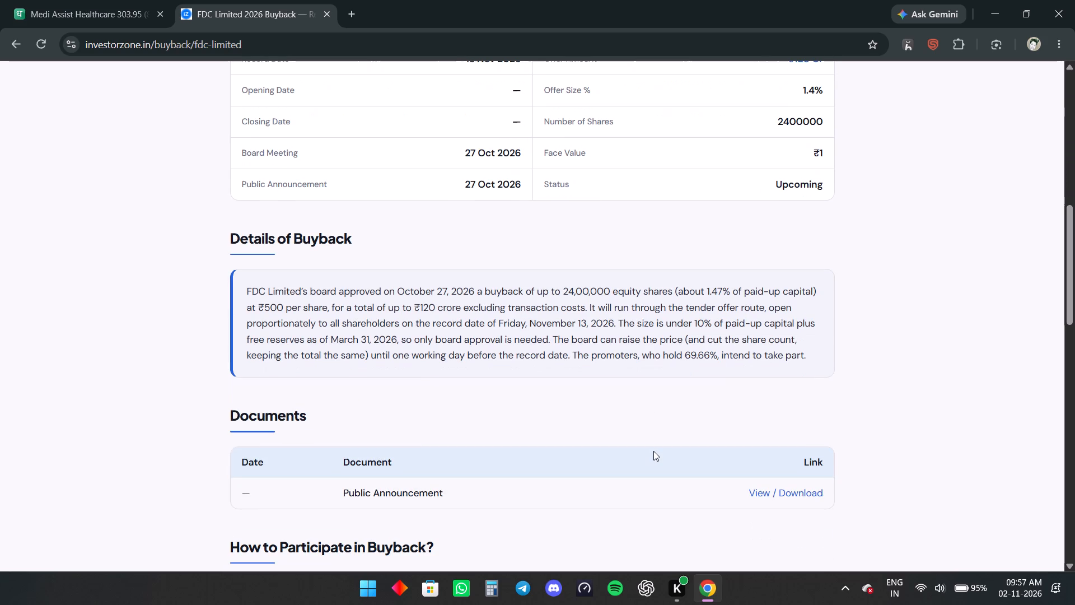
scroll(652, 451, "down", 11)
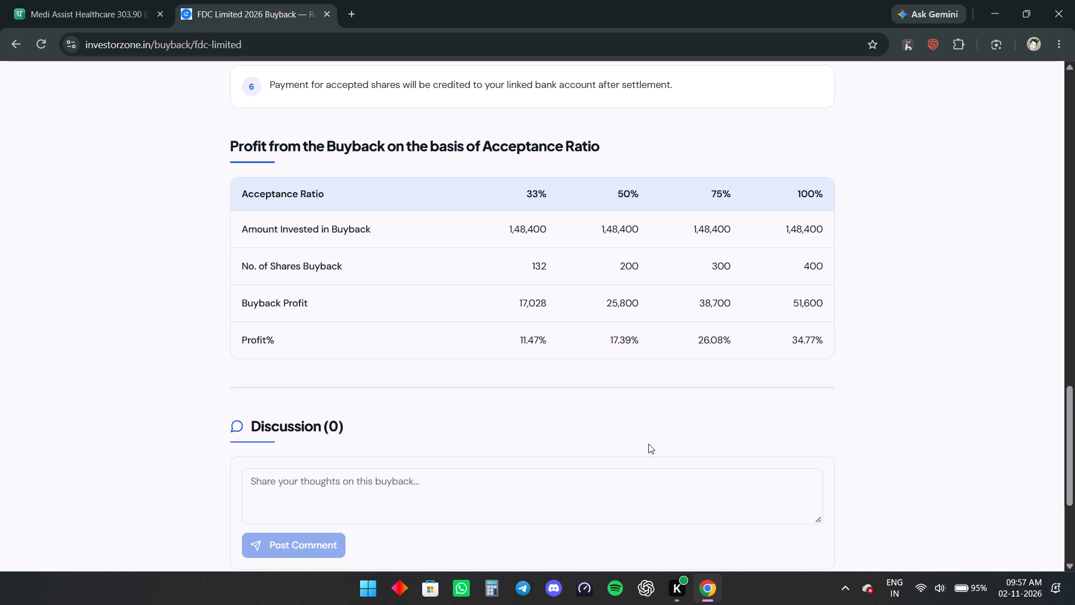
scroll(730, 408, "down", 5)
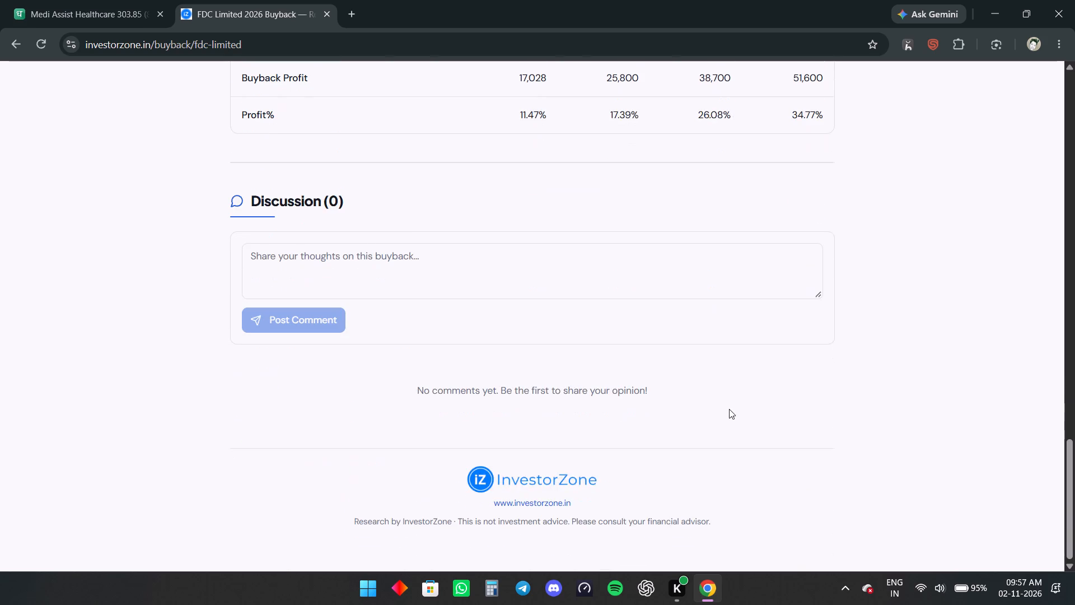
scroll(802, 567, "up", 11)
Switch to the Dhan tab and create a new watchlist named "Buyback".
left_click(0, 0)
left_click(53, 0)
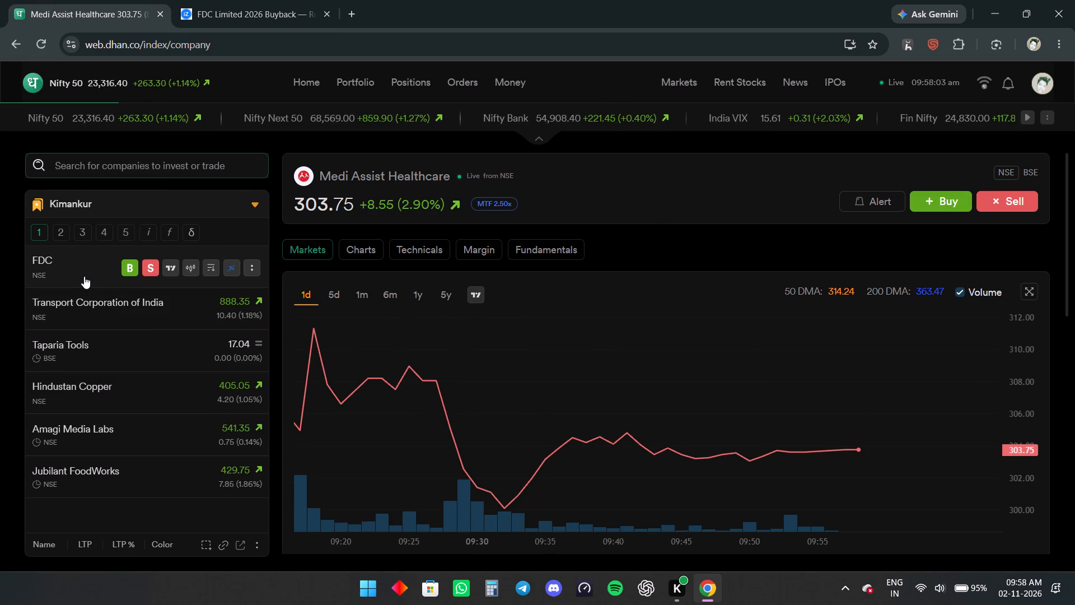
left_click(86, 170)
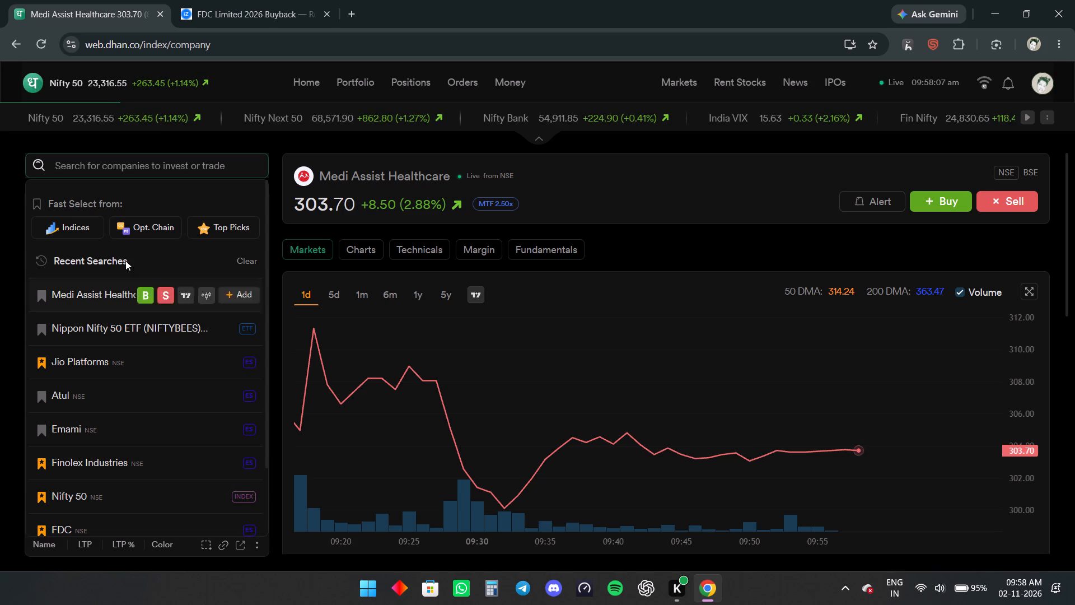
left_click(229, 143)
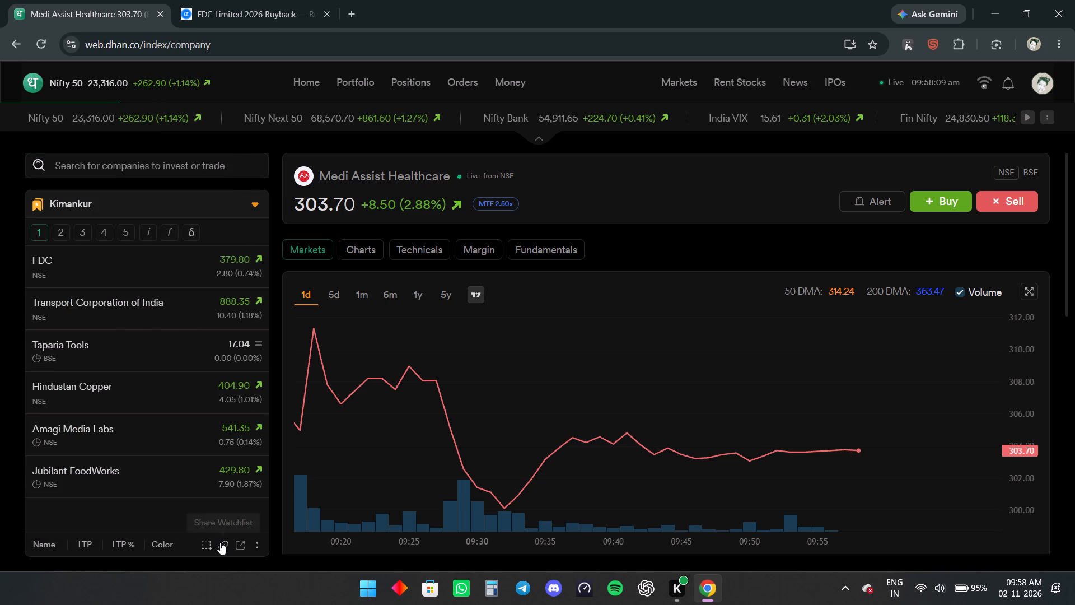
left_click(255, 547)
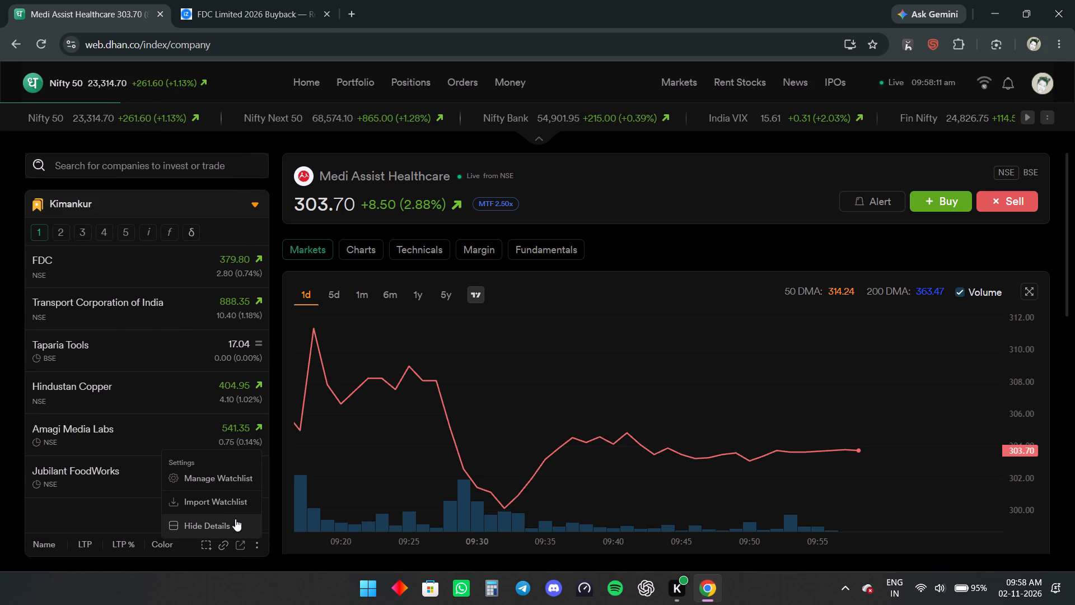
left_click(221, 482)
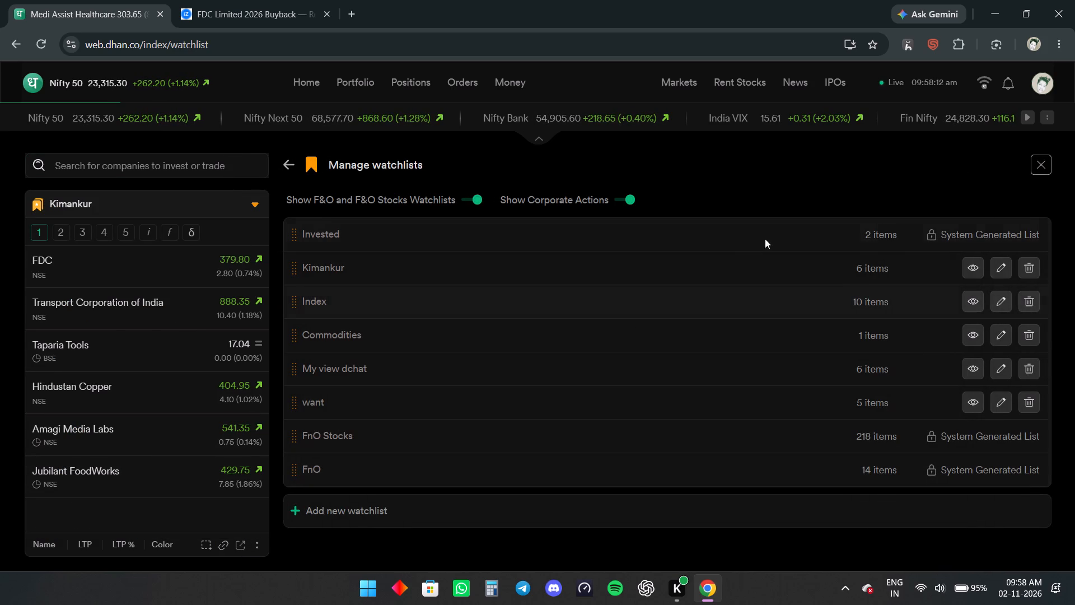
left_click(373, 506)
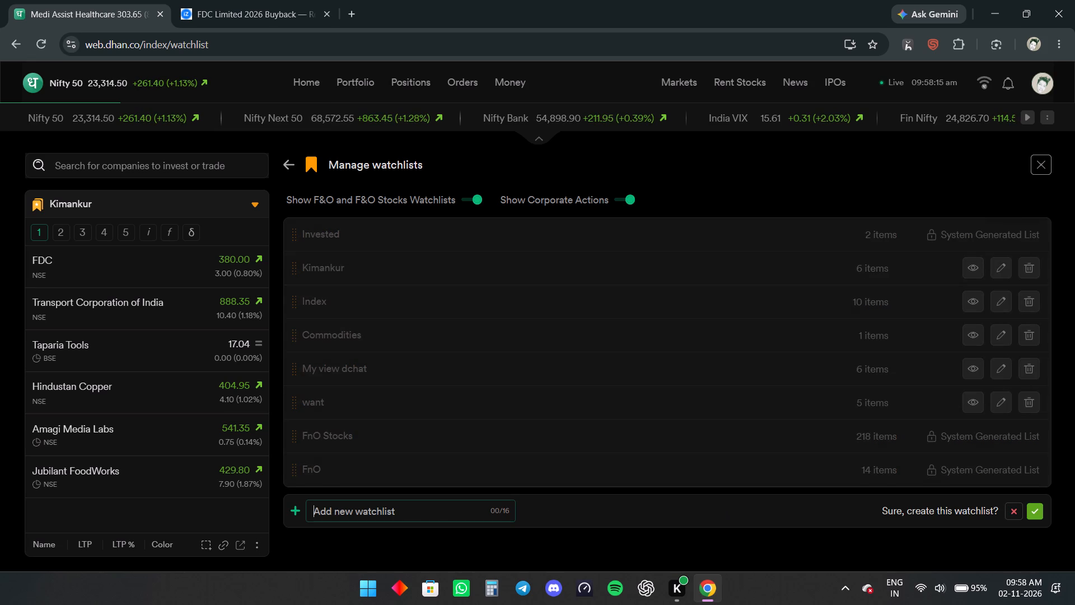
type("BUY")
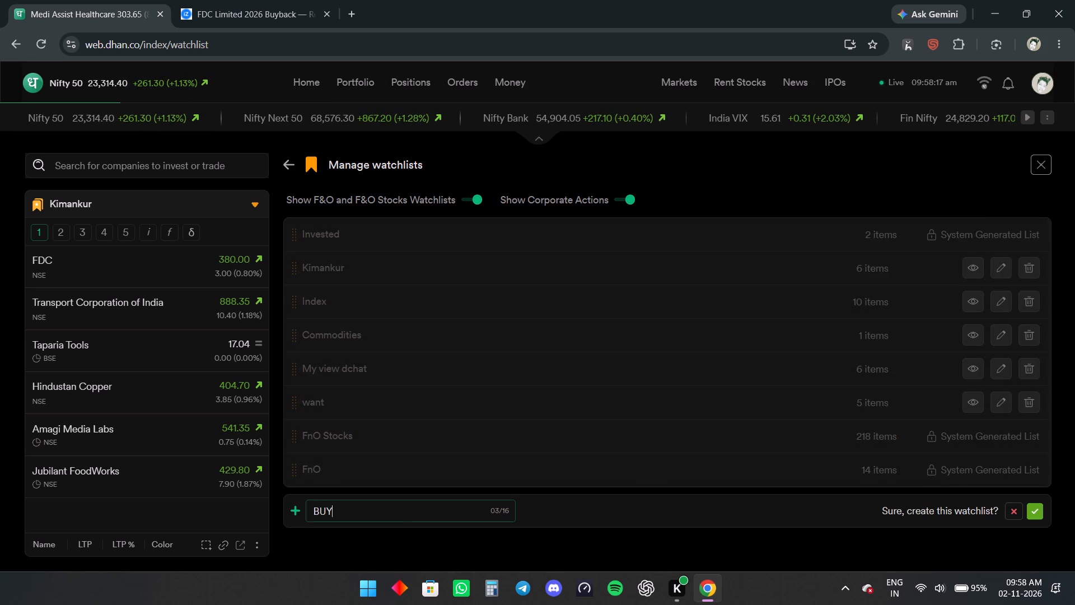
key("BackSpace")
key("BackSpace")
type("uyback")
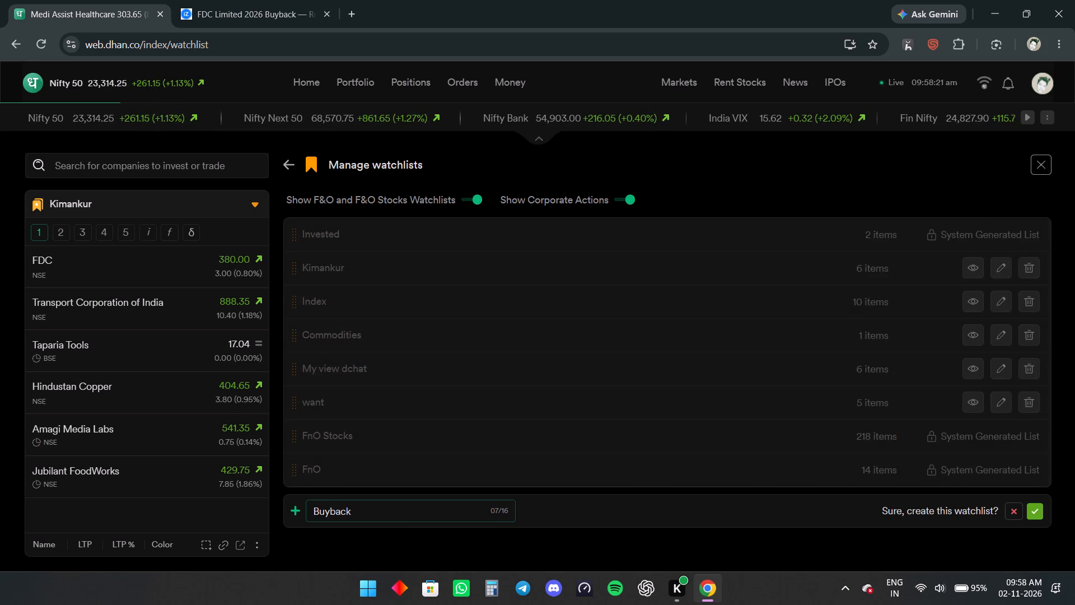
left_click(1034, 516)
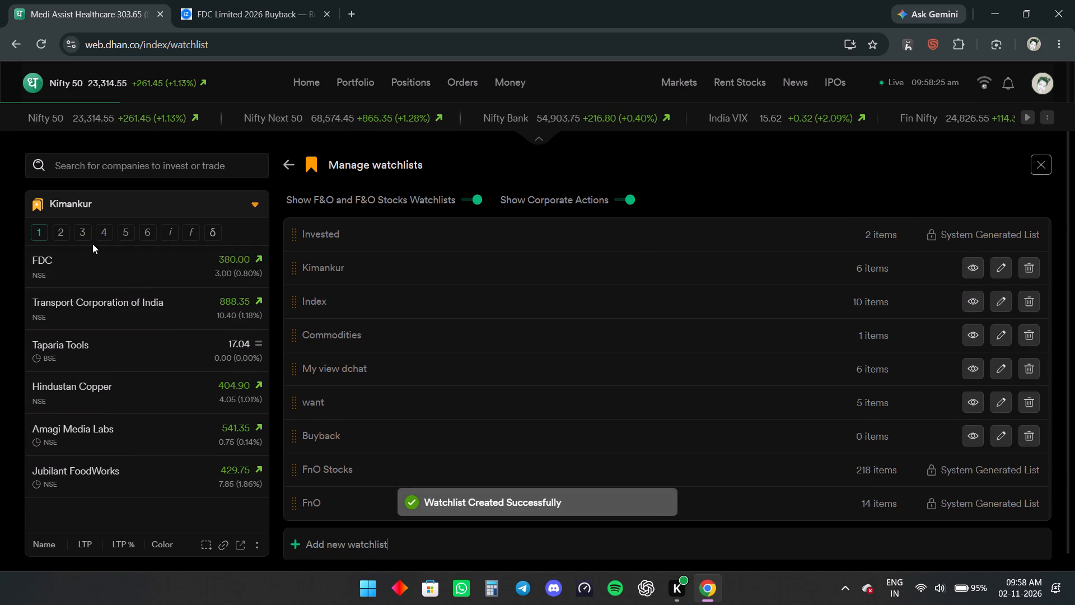
Open the FDC stock page and add FDC to the Buyback watchlist.
left_click(83, 271)
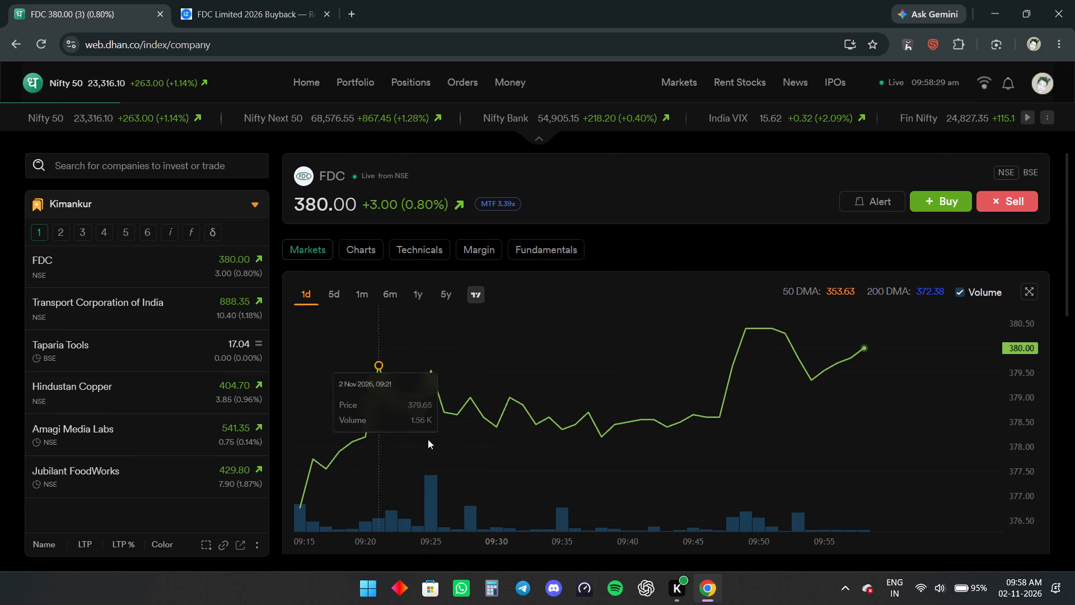
scroll(404, 280, "down", 4)
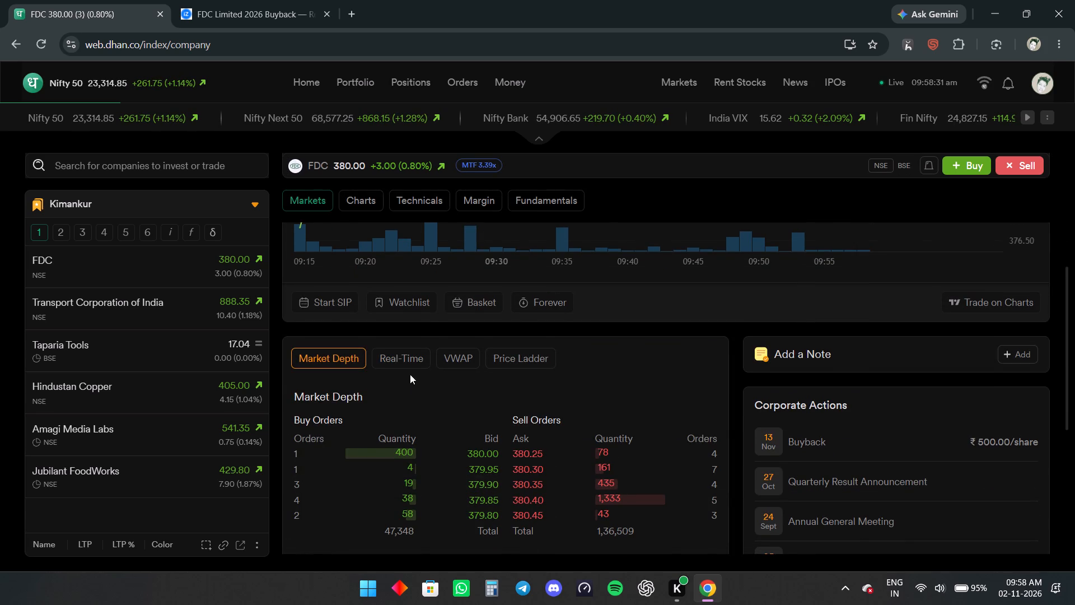
left_click(401, 308)
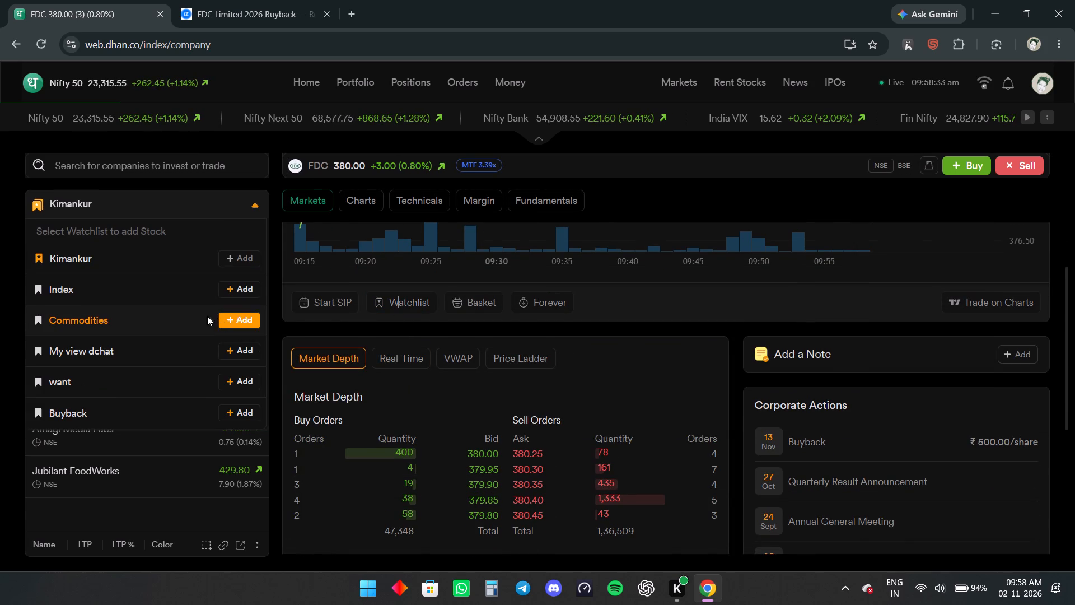
left_click(246, 412)
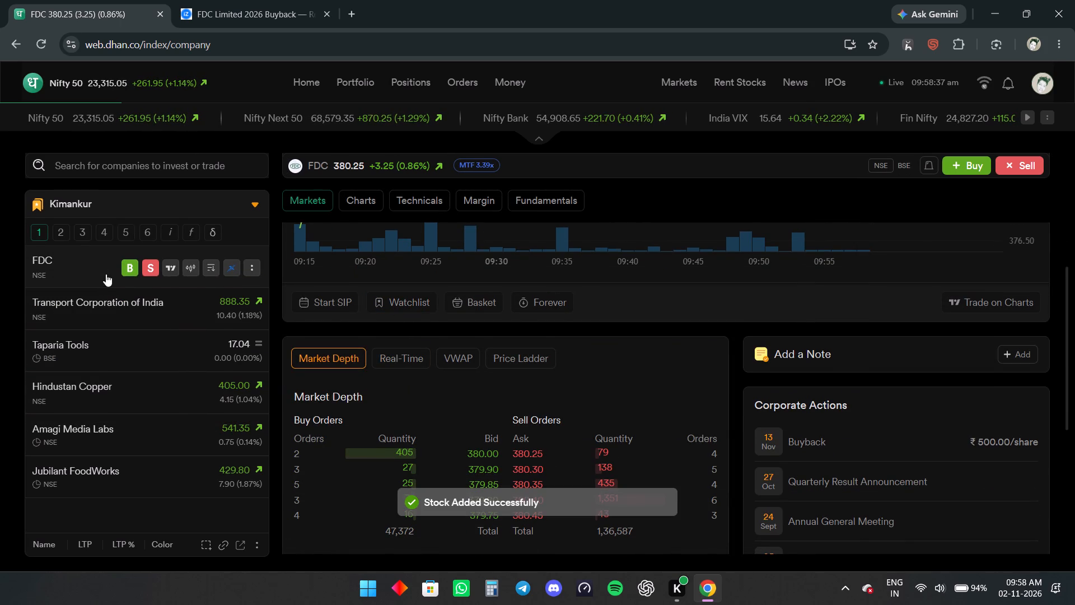
Delete FDC and Transport Corporation of India from the first watchlist.
left_click(251, 274)
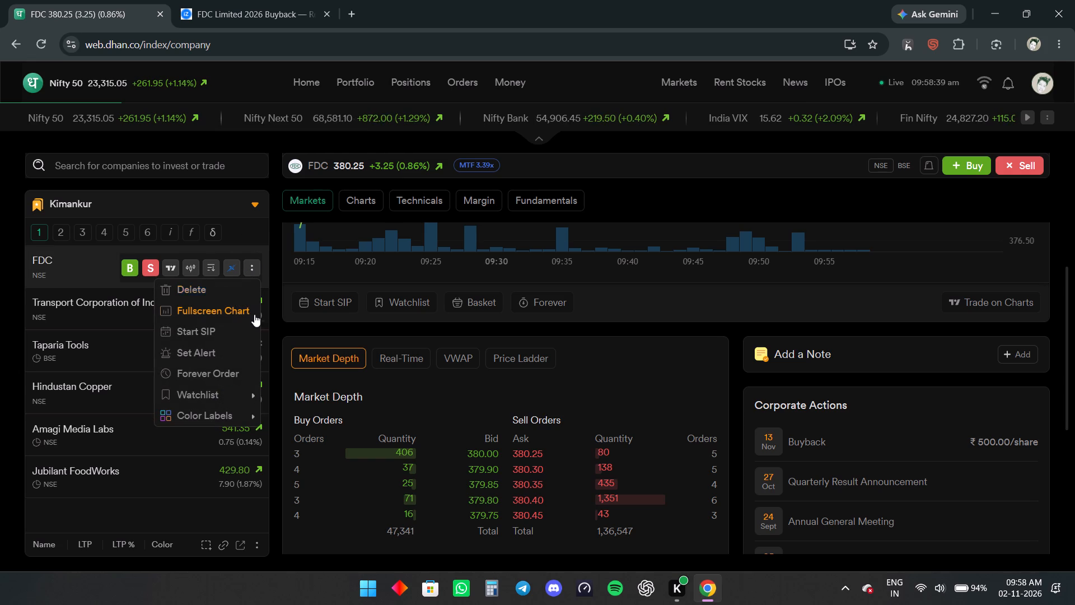
left_click(194, 292)
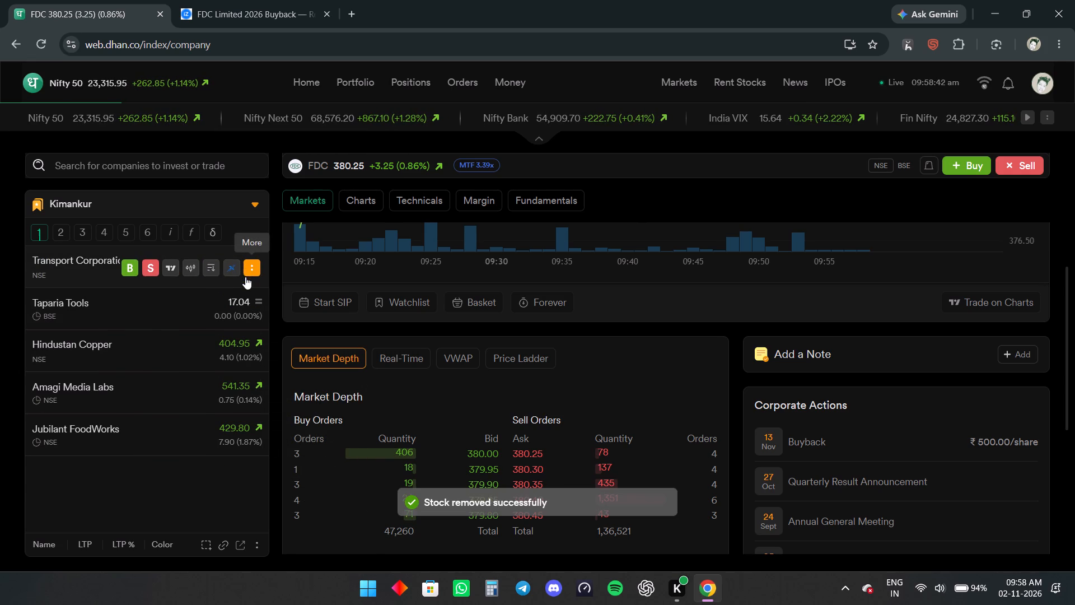
left_click(251, 268)
left_click(214, 291)
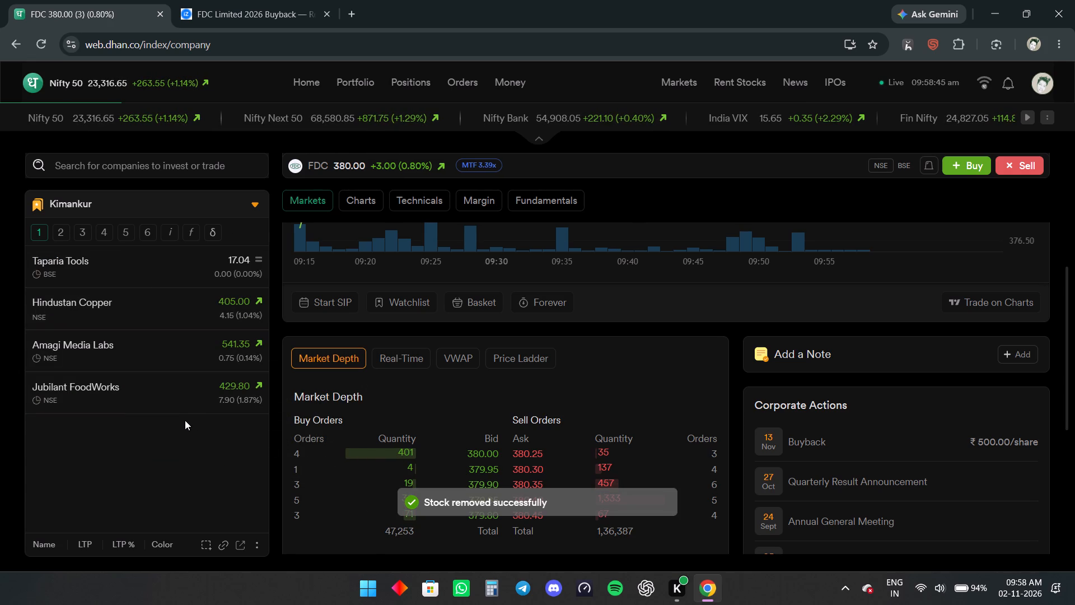
Show the Buyback watchlist and add the NSE-listed Medi Assist Healthcare to it from the recent searches.
scroll(185, 420, "up", 4)
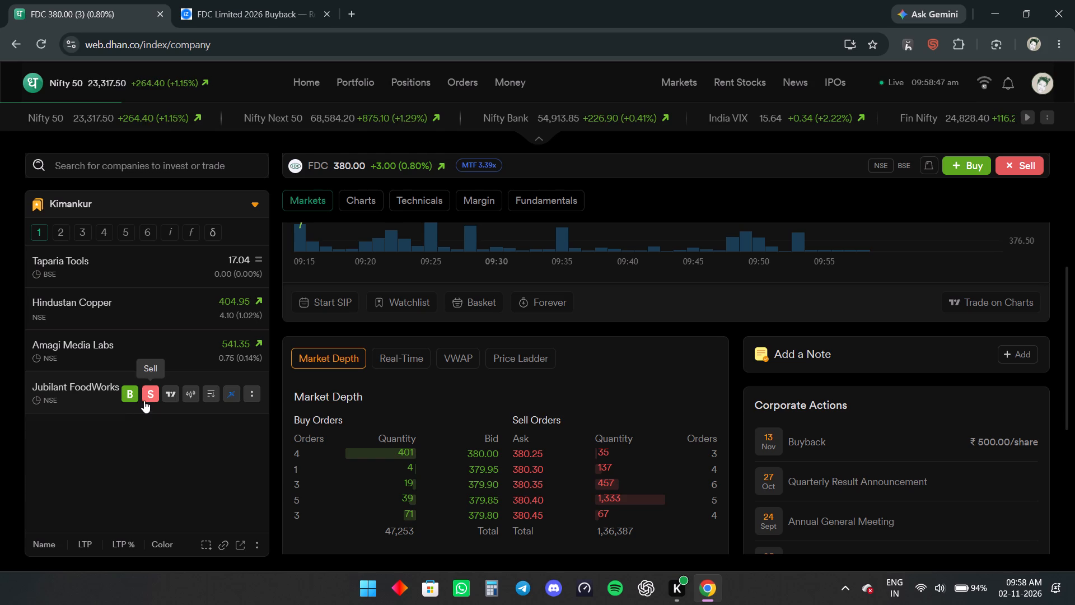
left_click(148, 234)
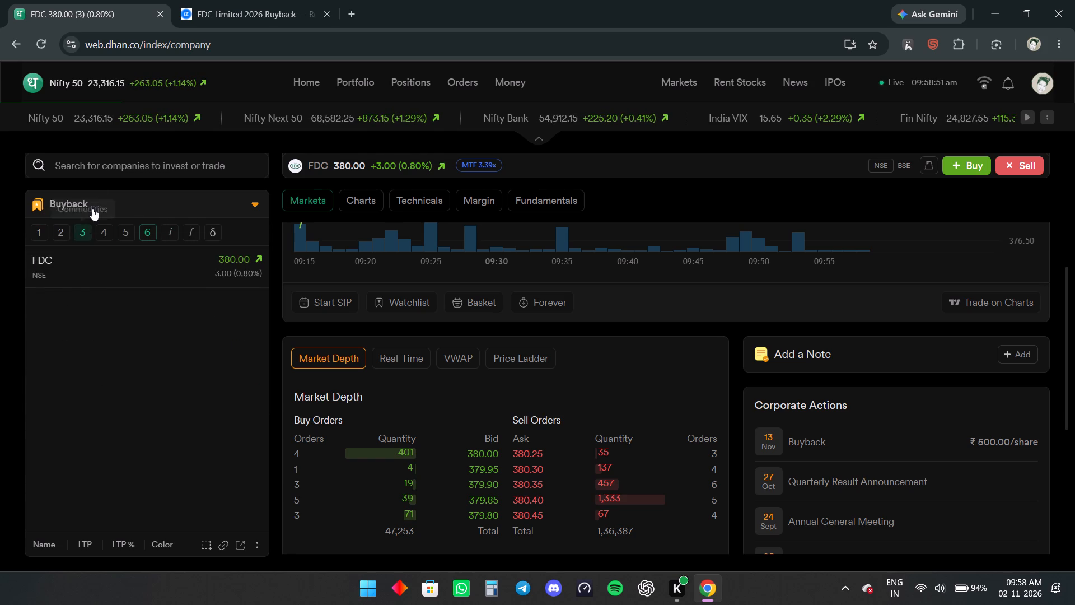
left_click(100, 166)
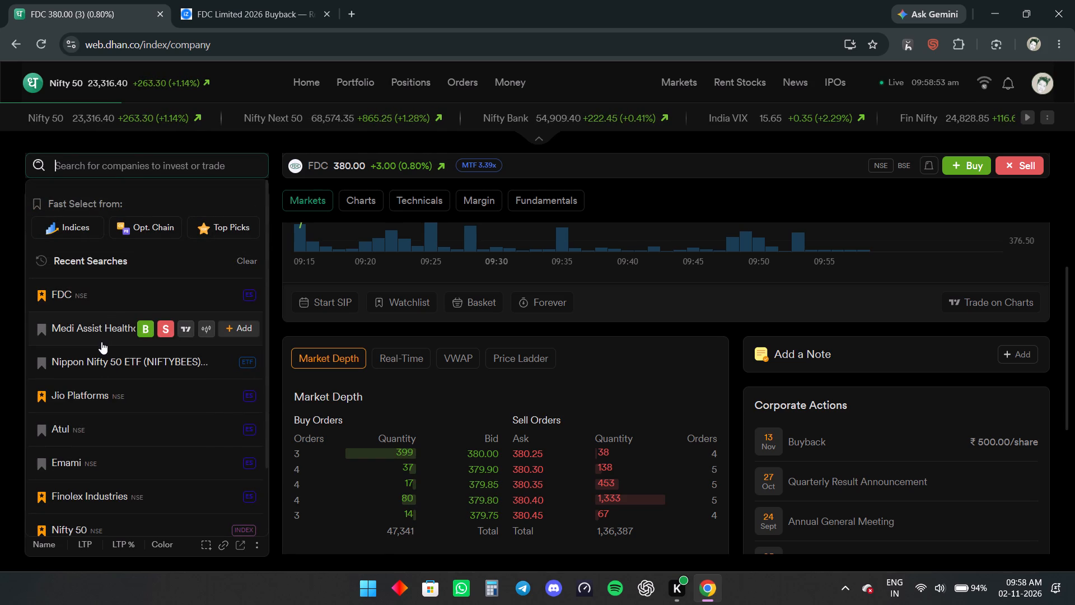
left_click(225, 336)
left_click(116, 168)
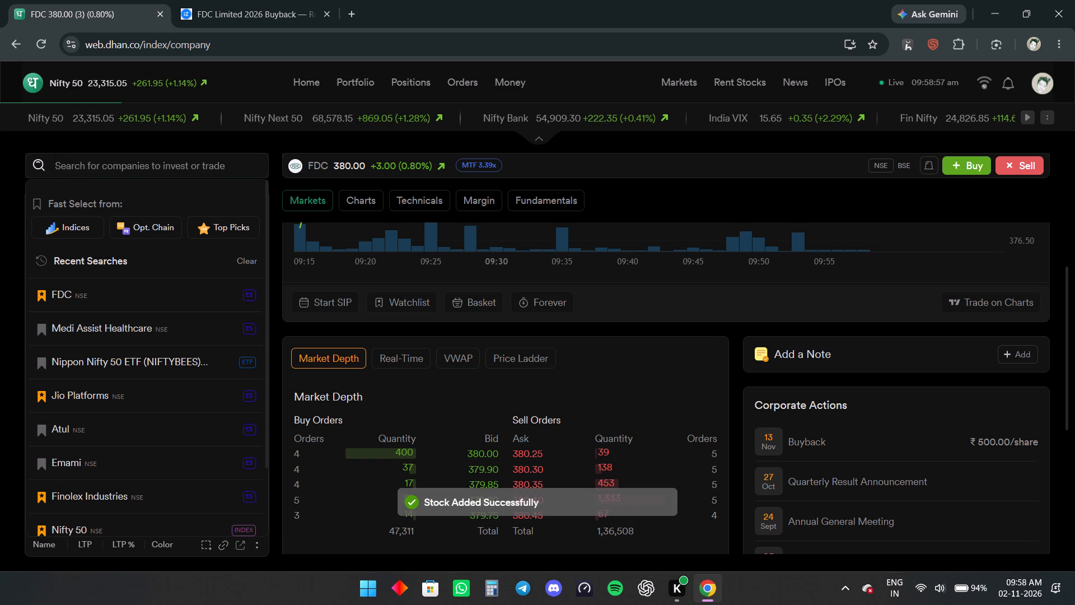
left_click(118, 161)
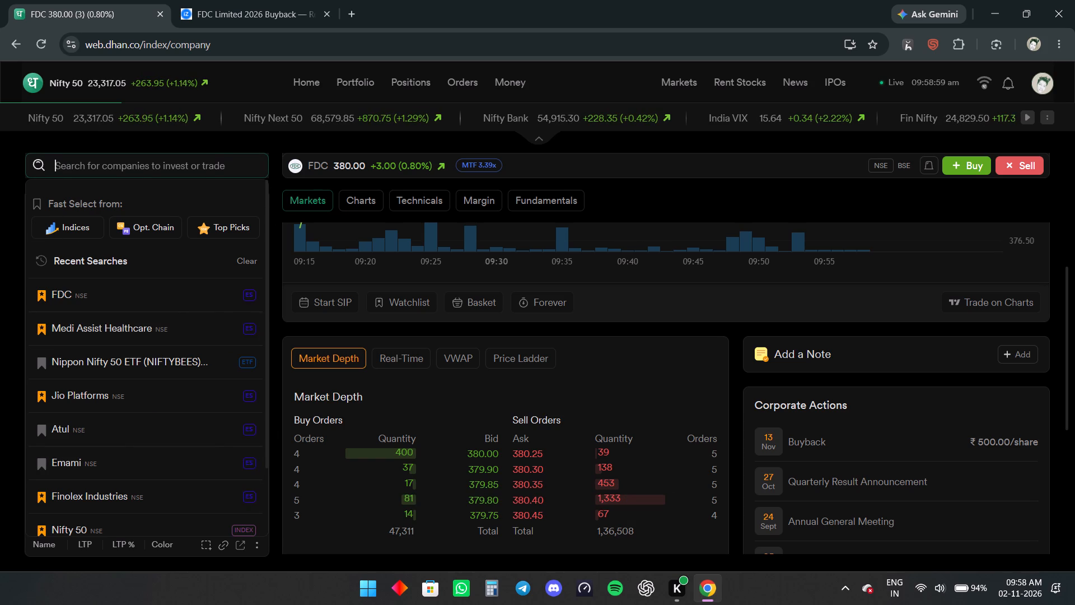
left_click(266, 148)
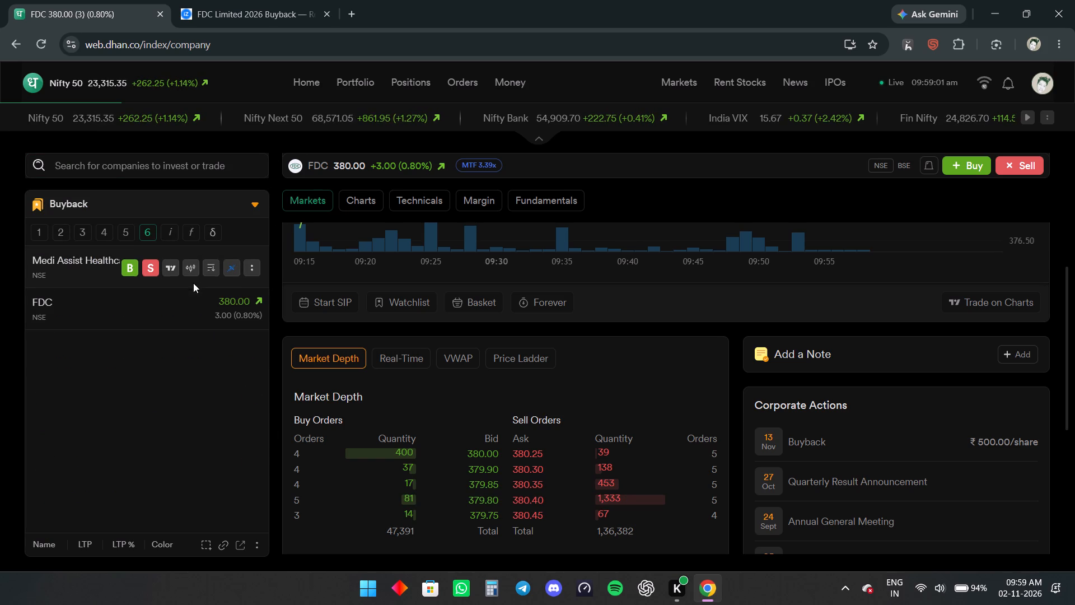
scroll(179, 474, "up", 2)
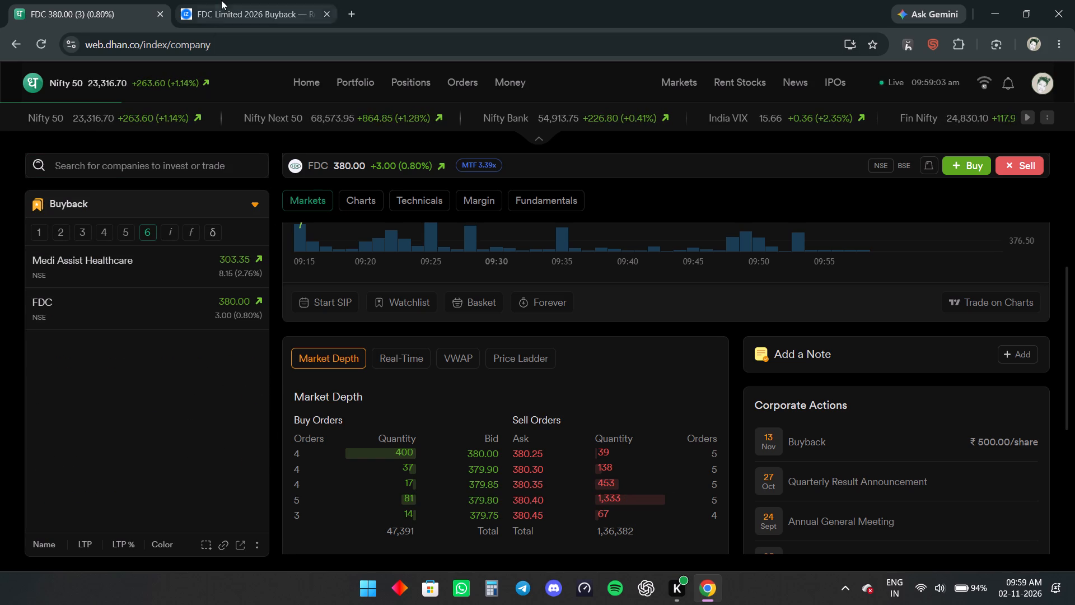
Return to InvestorZone's buyback offers, filter them by Record Date Announced and open Global Education Limited 2026.
left_click(221, 0)
left_click(25, 50)
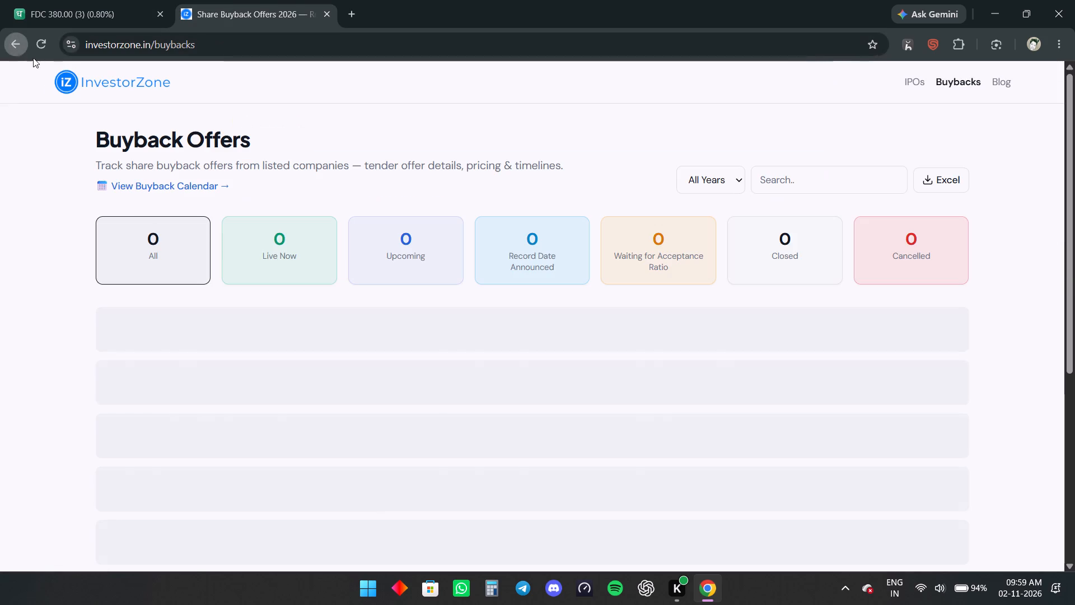
scroll(423, 378, "up", 2)
left_click(517, 250)
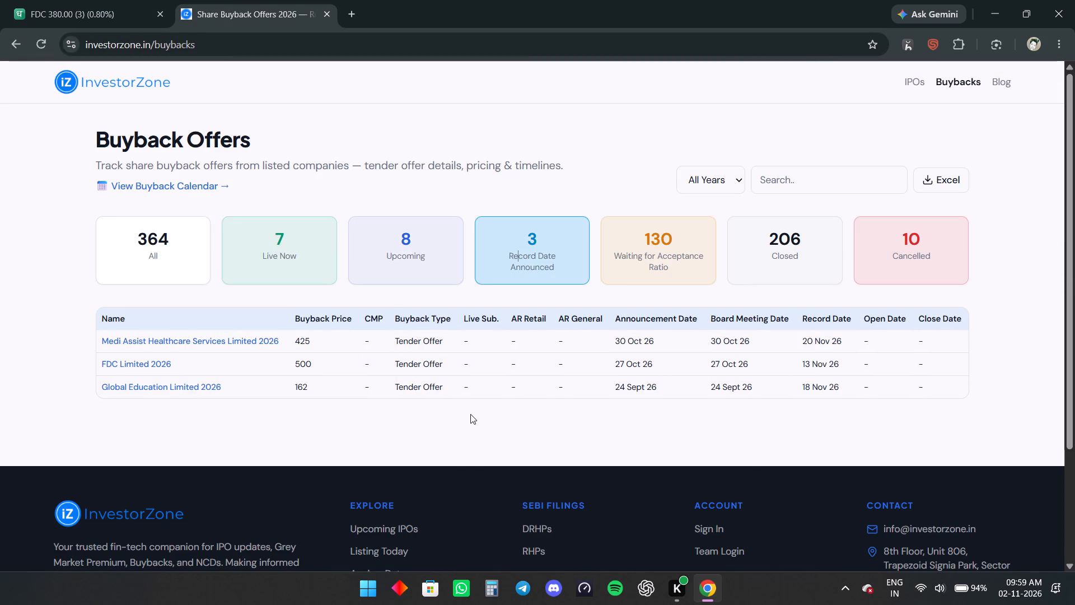
left_click(166, 391)
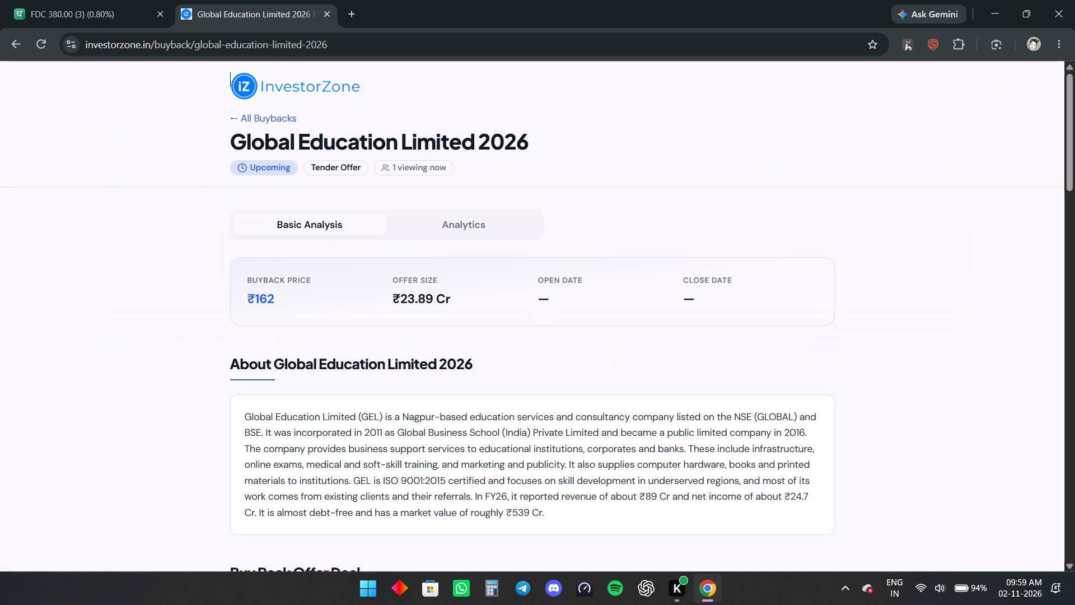
Search Dhan for Global Education, open its NSE stock page and compare the share price with its buyback price on InvestorZone.
left_click(49, 0)
left_click(88, 175)
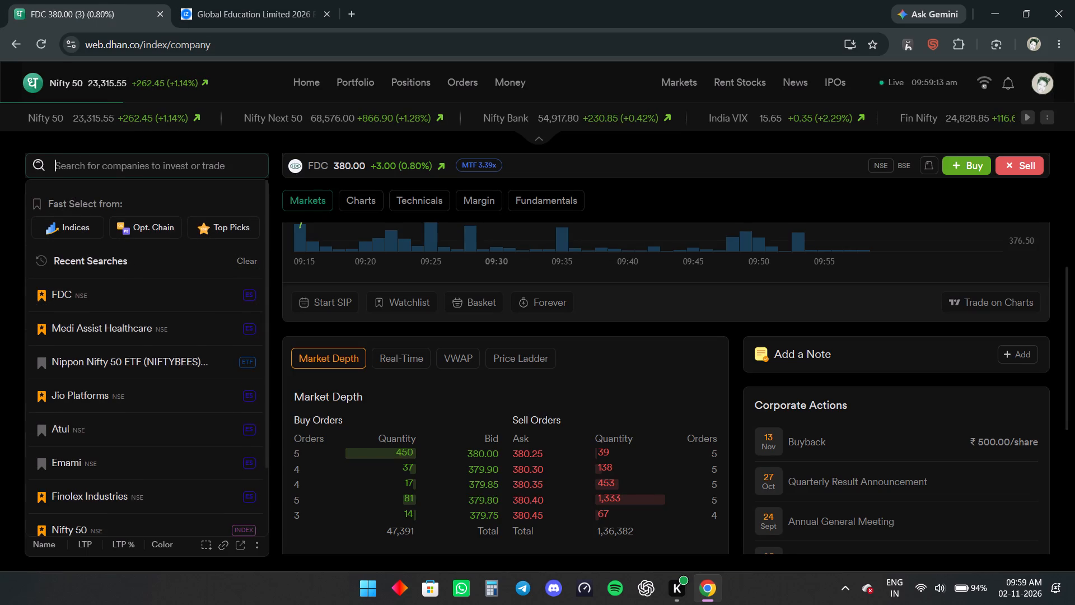
type("global ex")
key("BackSpace")
type("du")
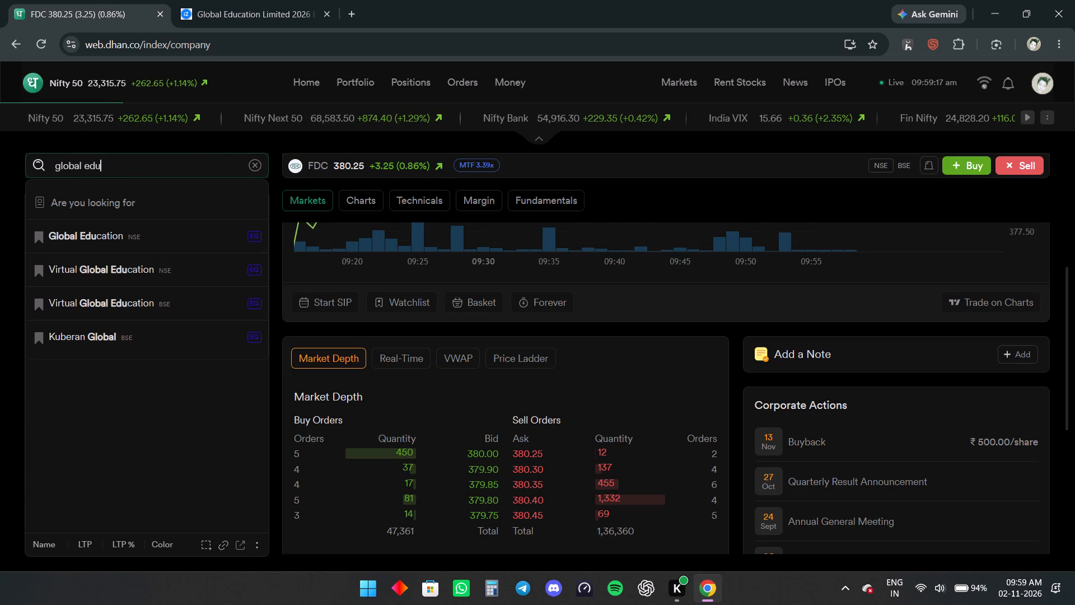
left_click(219, 0)
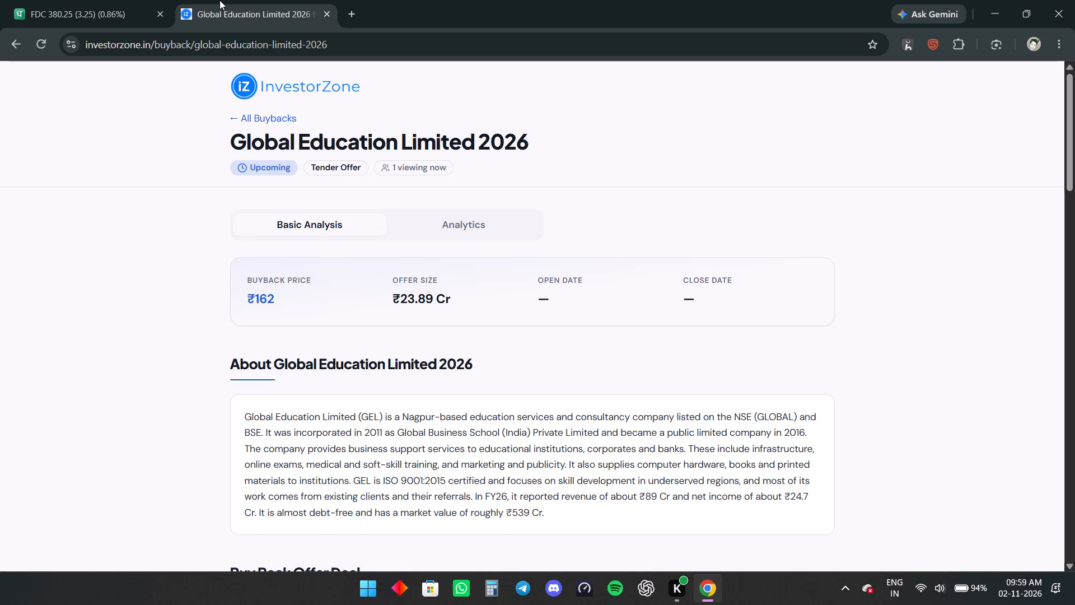
left_click(2, 0)
left_click(65, 0)
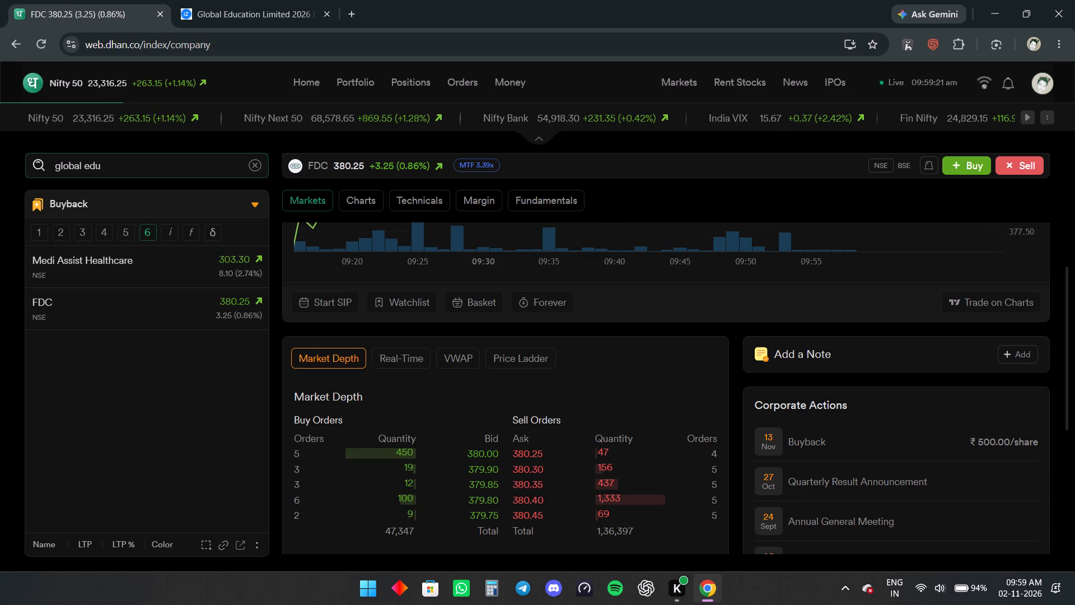
left_click(154, 164)
type("cat")
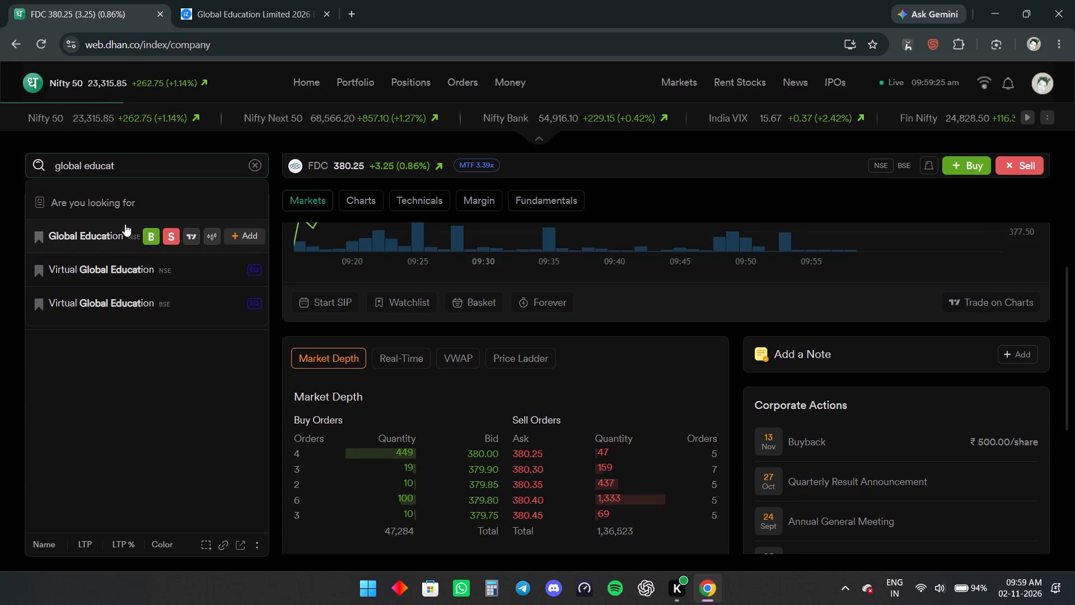
left_click(104, 235)
scroll(545, 407, "up", 5)
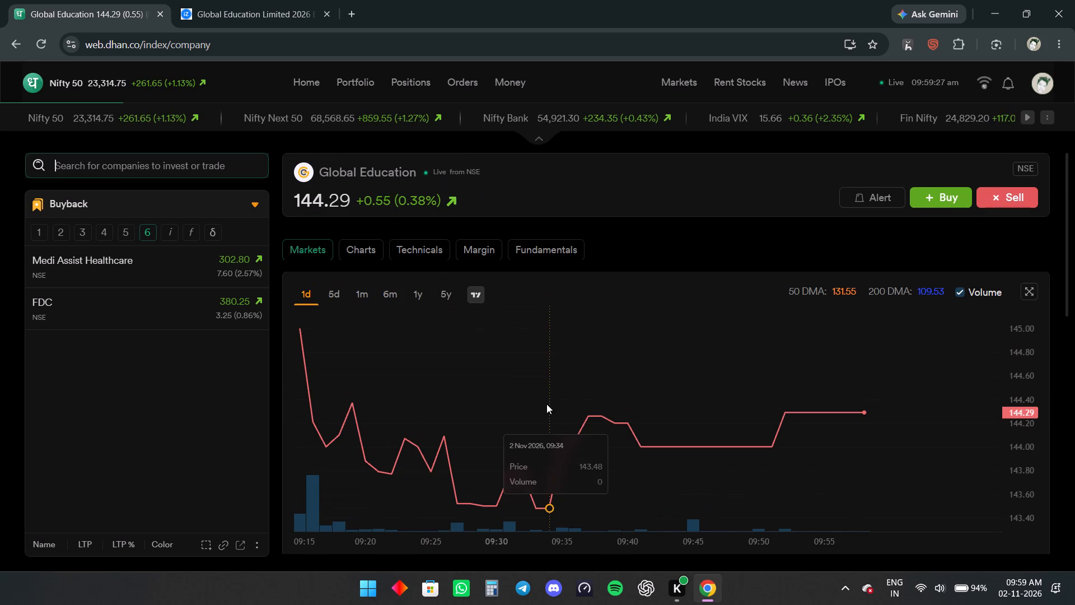
scroll(546, 404, "up", 5)
left_click(257, 0)
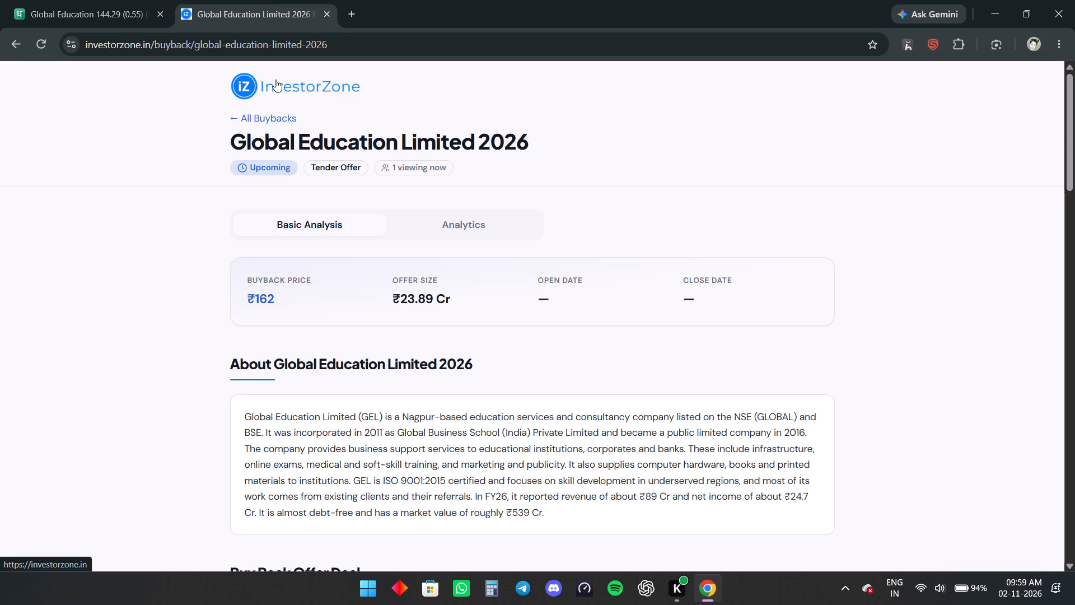
left_click(116, 0)
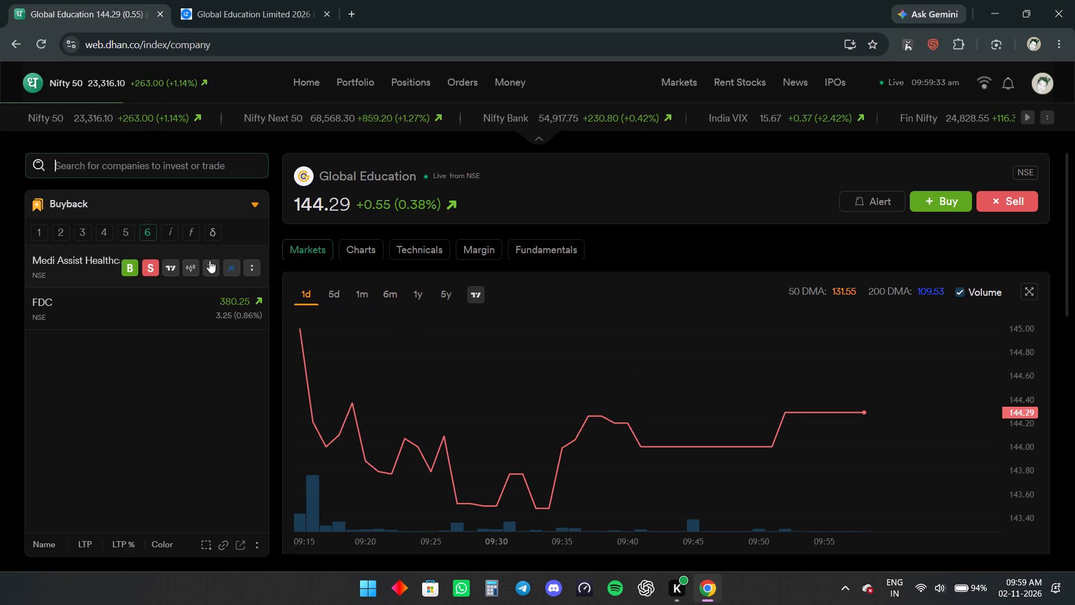
Return to InvestorZone's list of buyback offers and filter it by Record Date Announced.
left_click(254, 0)
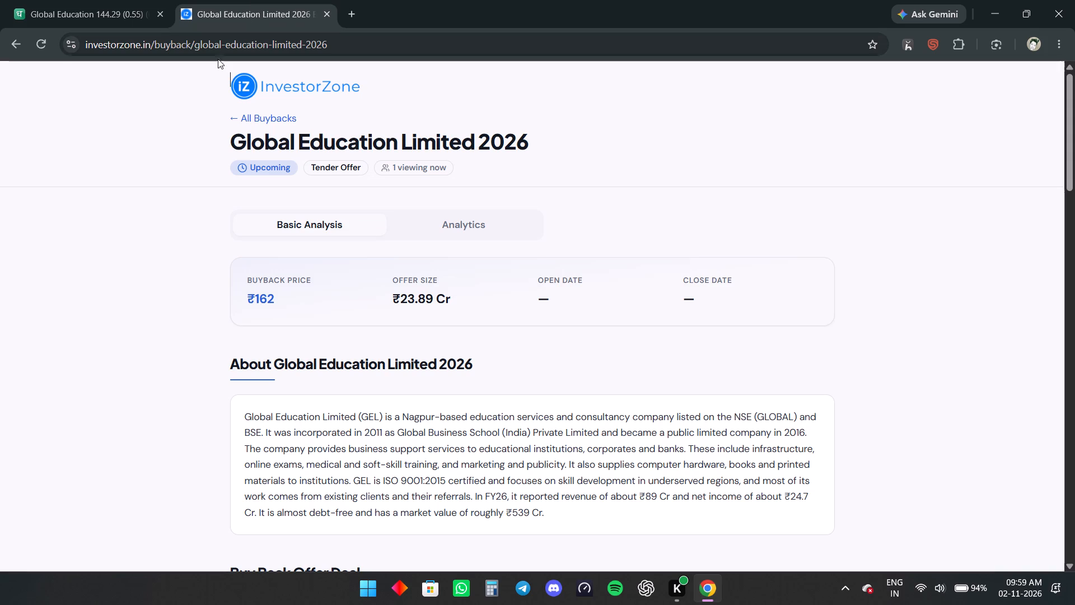
left_click(15, 49)
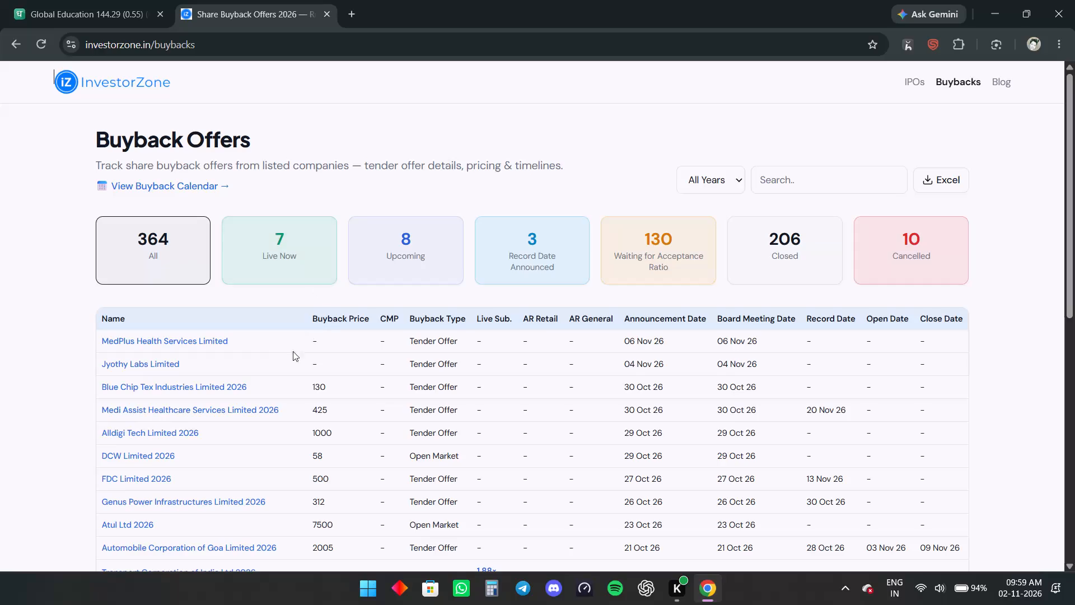
left_click(513, 263)
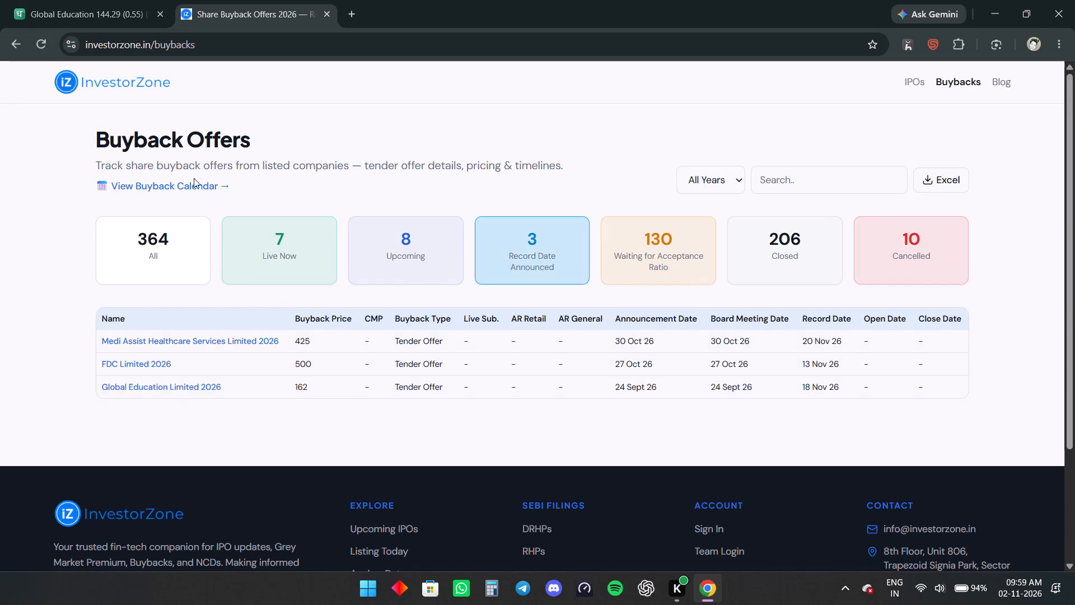
Open Medi Assist Healthcare from Dhan's Buyback watchlist, view its 5-day chart and compare it with the InvestorZone offer.
left_click(92, 0)
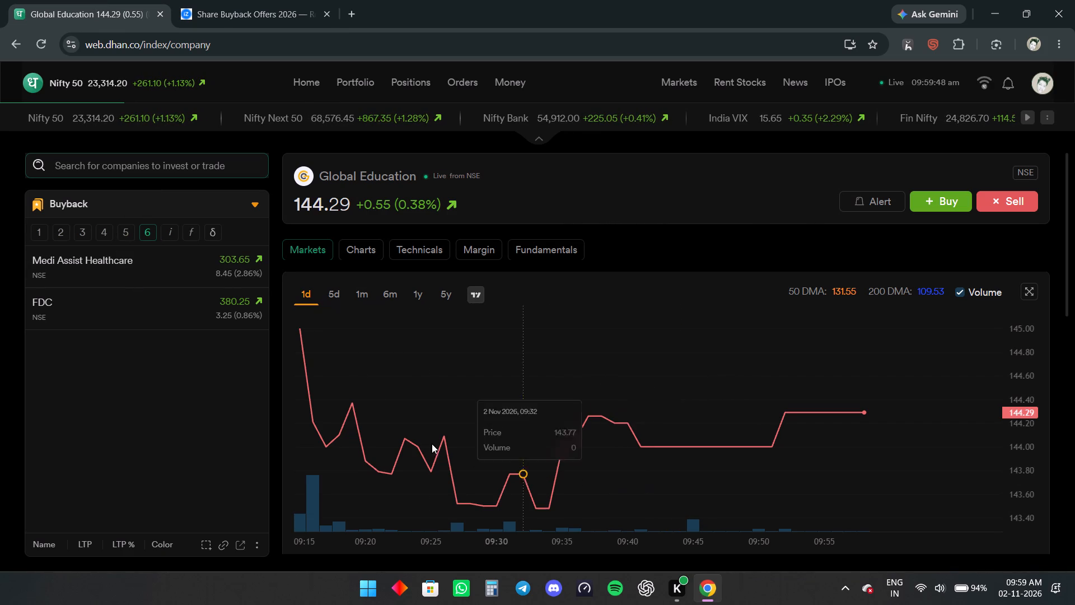
left_click(117, 253)
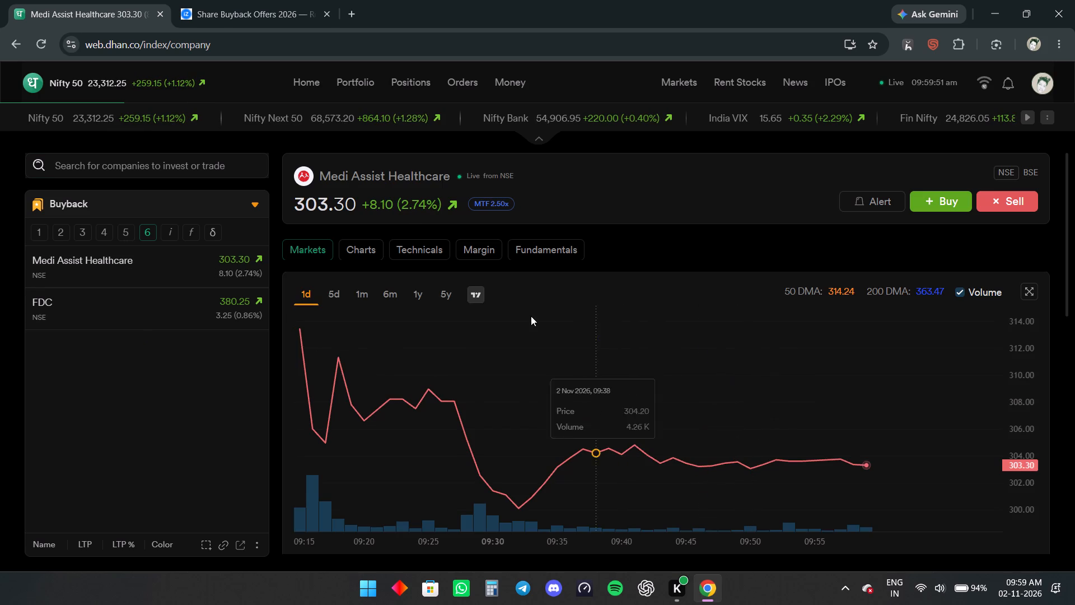
left_click(337, 296)
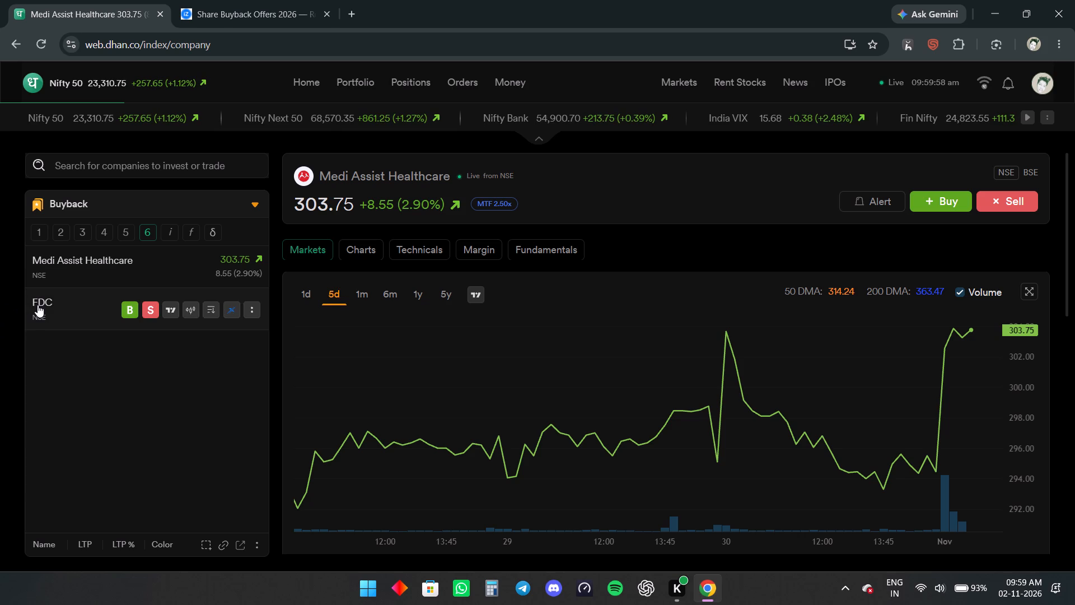
left_click(239, 0)
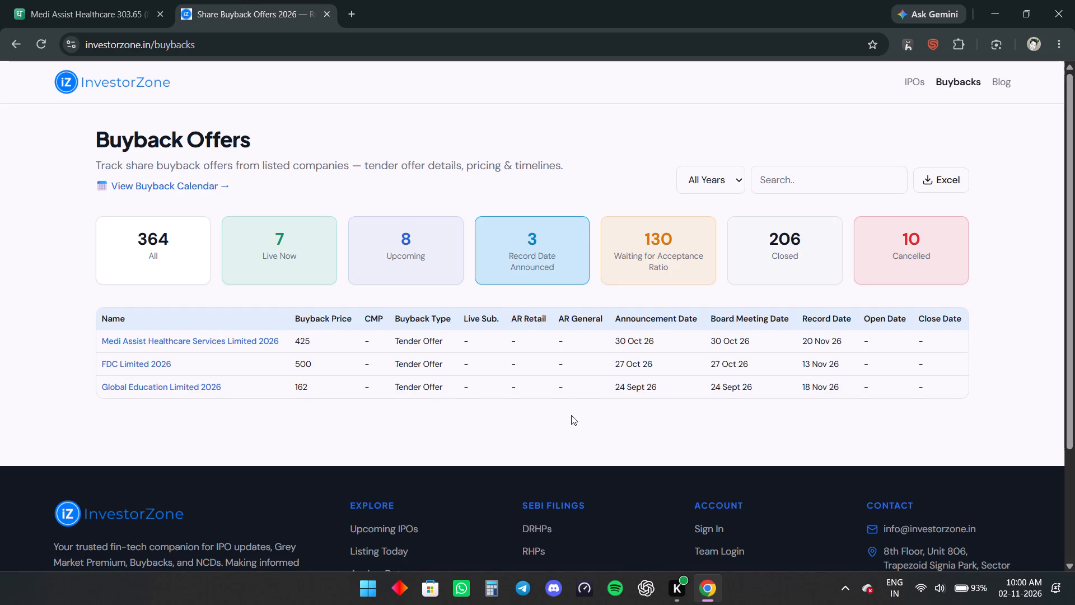
Open FDC from Dhan's Buyback watchlist, view its 1-month chart and examine its market depth and corporate actions.
left_click(95, 0)
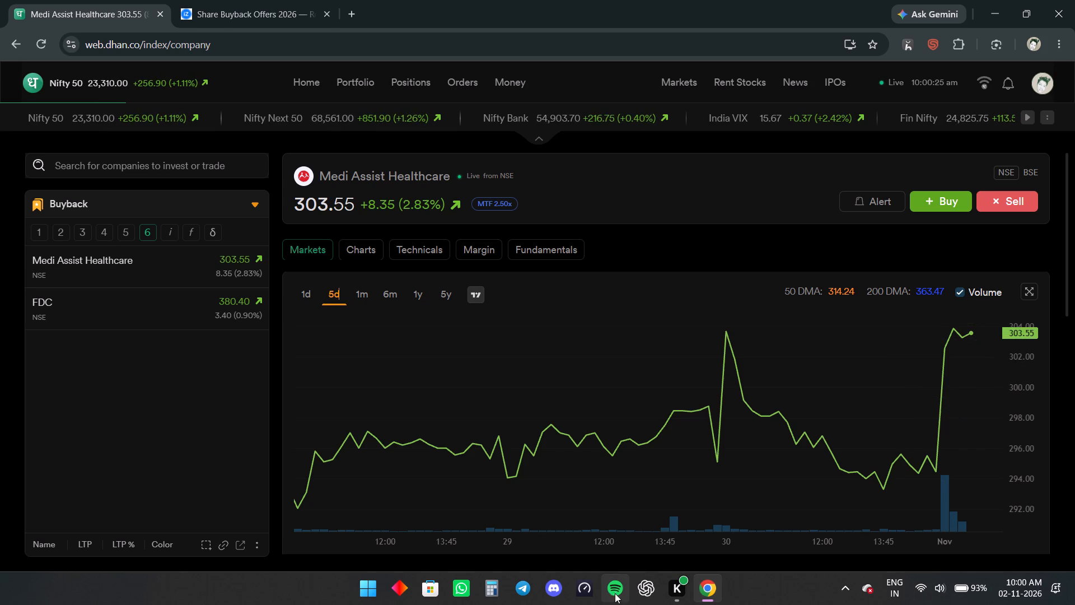
left_click(47, 302)
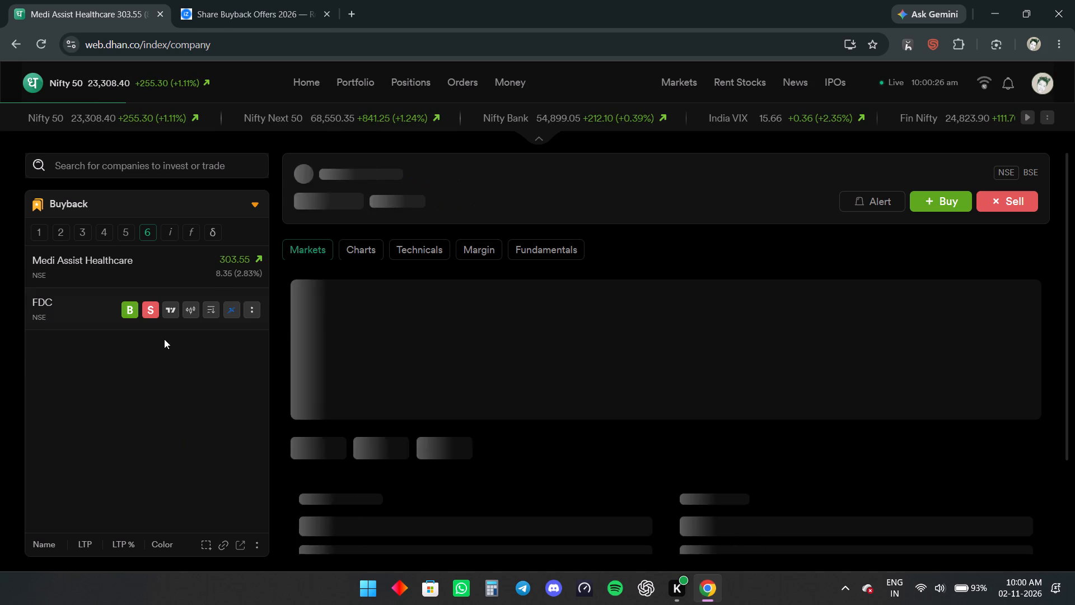
left_click(352, 295)
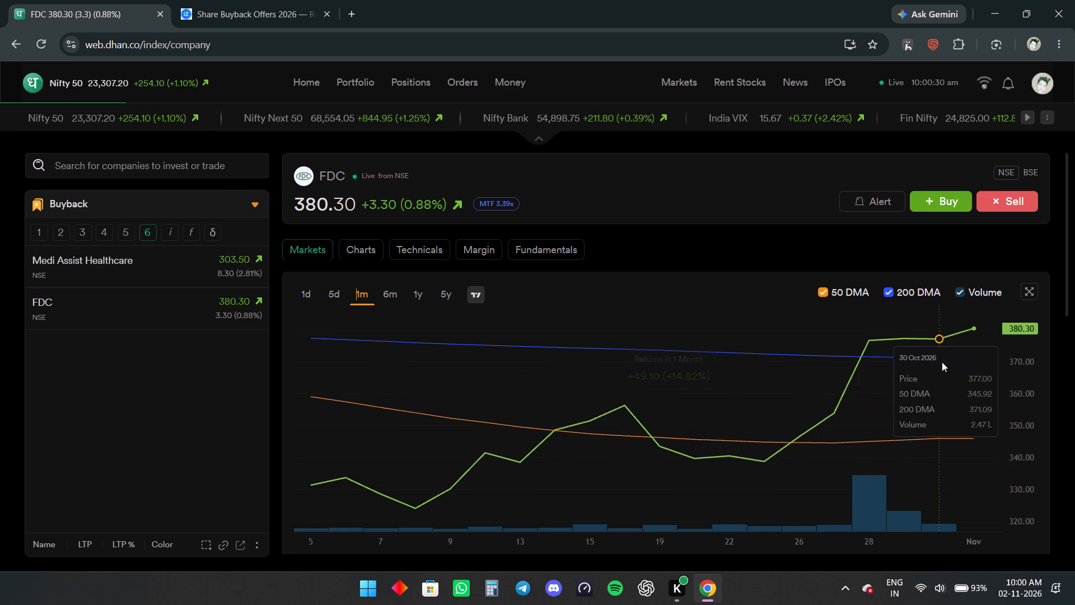
scroll(712, 557, "down", 7)
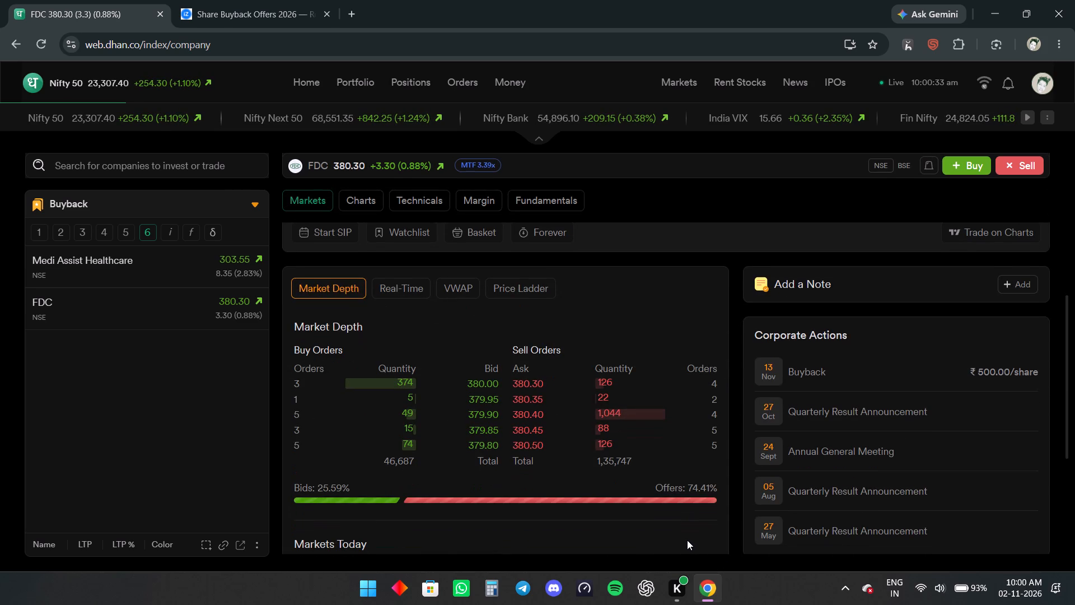
scroll(685, 539, "down", 1)
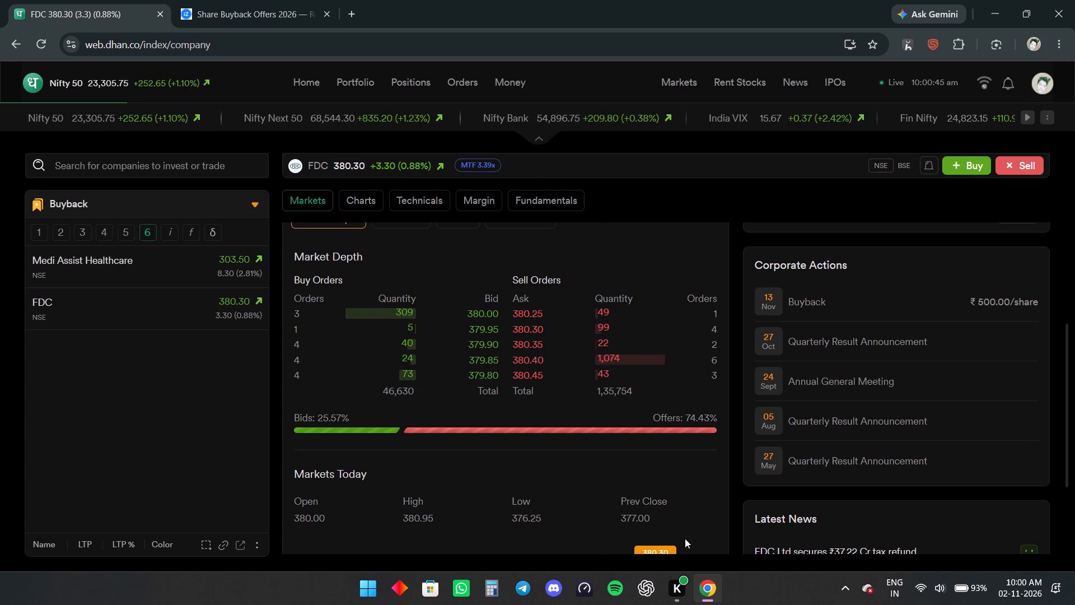
Calculate 1200 ÷ 380 in Calculator and close it.
left_click(492, 590)
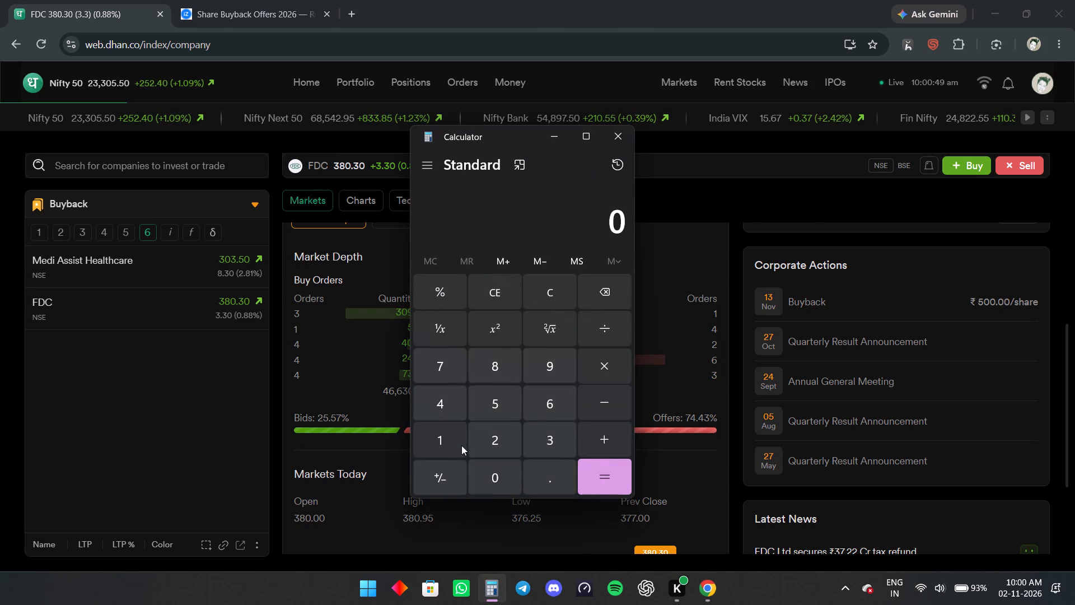
left_click(442, 452)
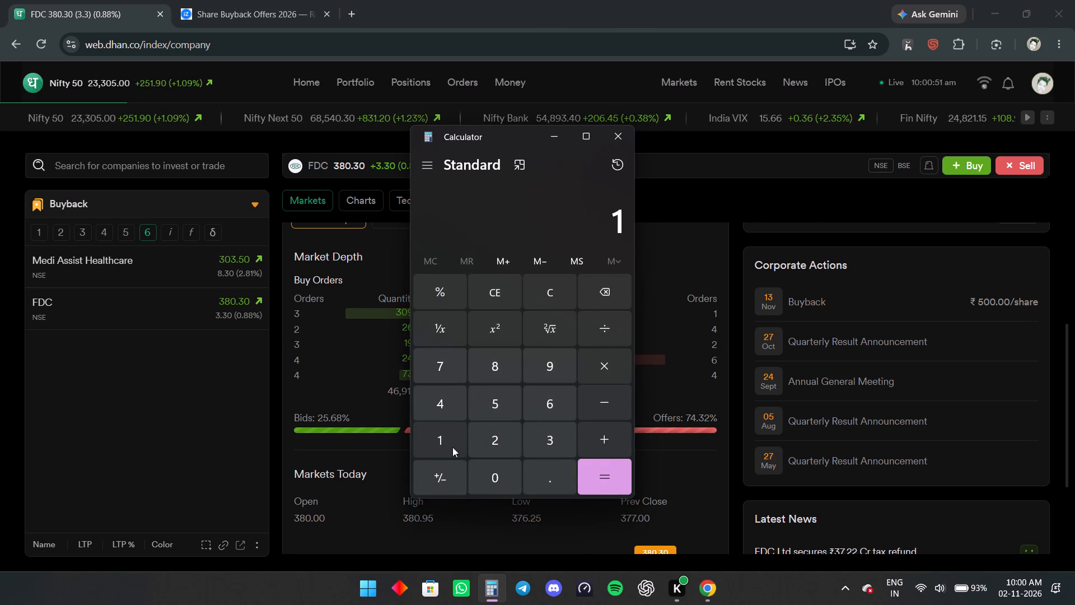
left_click(493, 438)
double_click(497, 476)
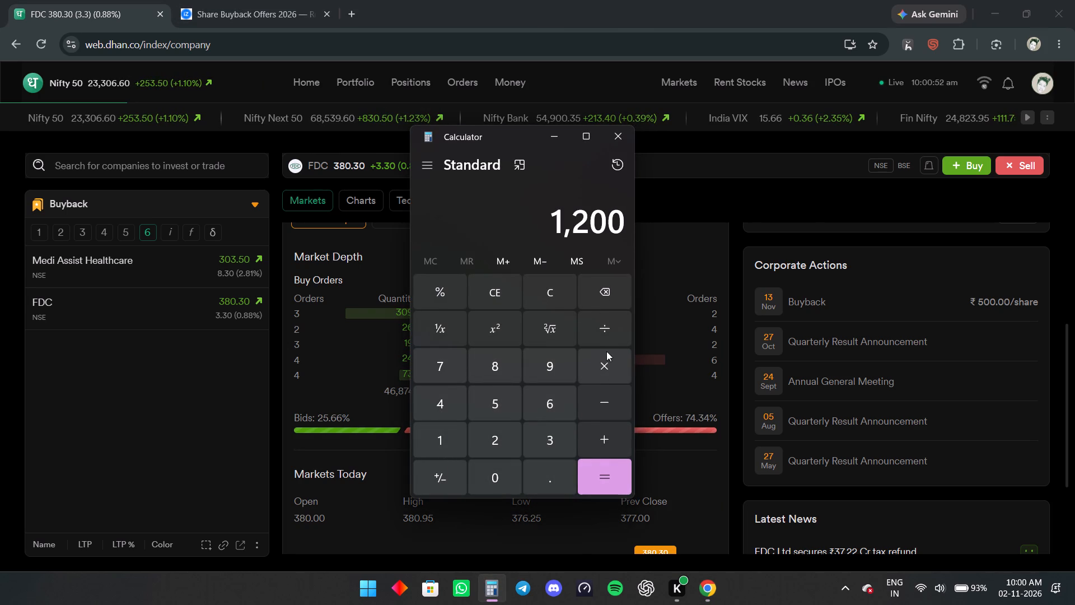
left_click(606, 331)
left_click(541, 438)
left_click(493, 363)
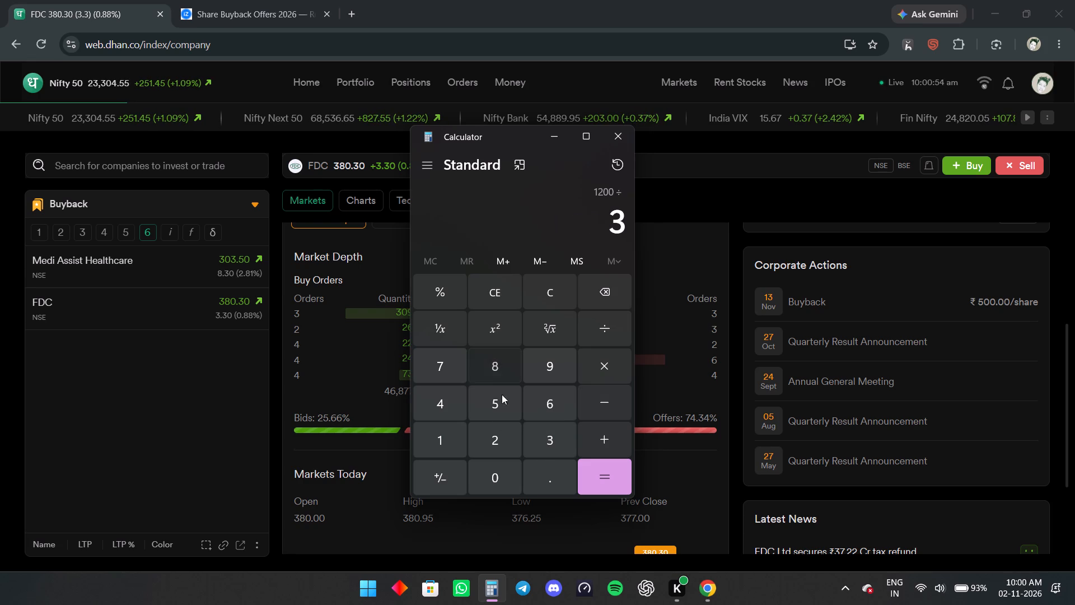
left_click(493, 472)
left_click(611, 474)
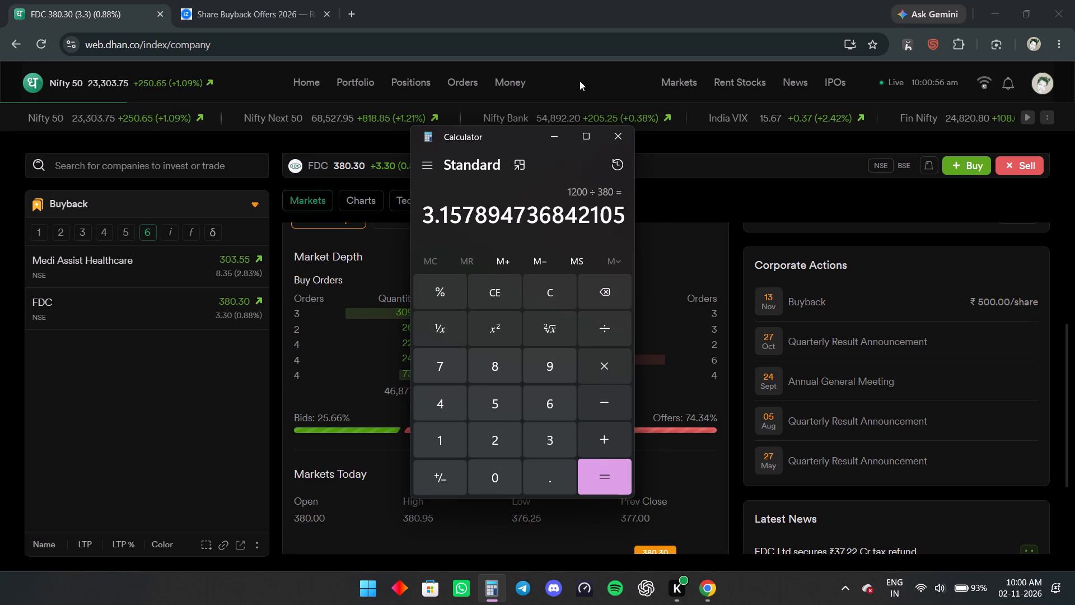
left_click(618, 136)
Recheck the Record Date Announced buyback offers on InvestorZone.
scroll(773, 344, "up", 8)
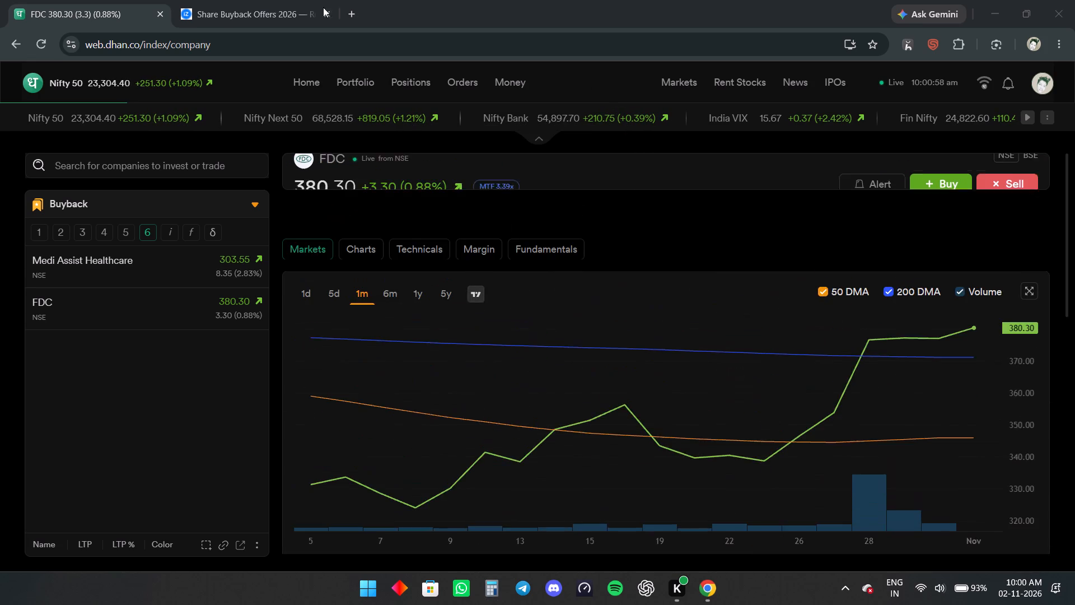
left_click(220, 0)
scroll(632, 409, "up", 4)
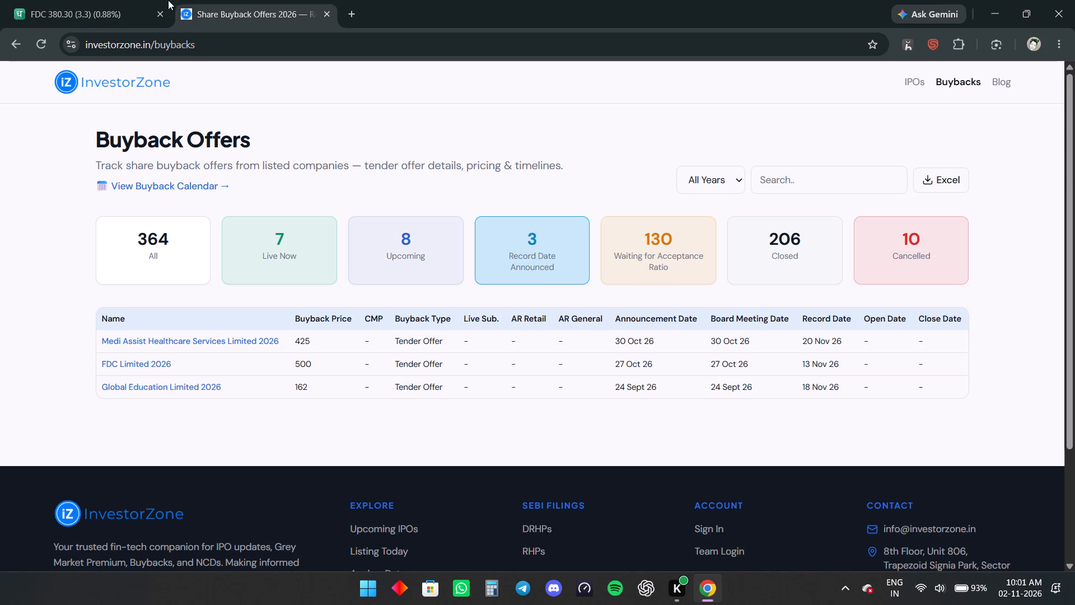
Go back to Dhan and open its Home page to view the portfolio summary.
left_click(88, 0)
left_click(310, 85)
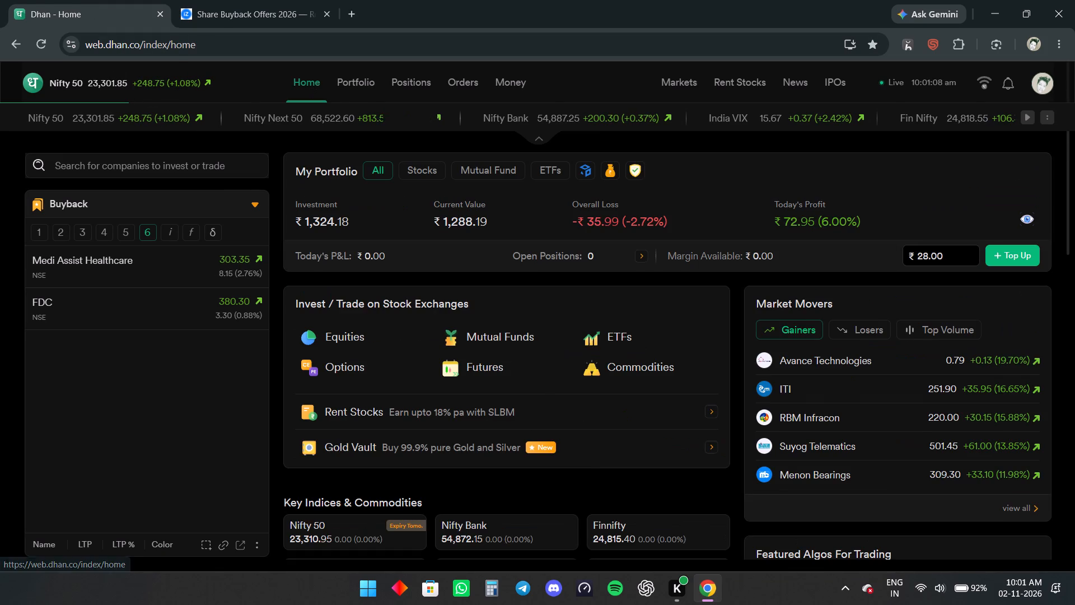
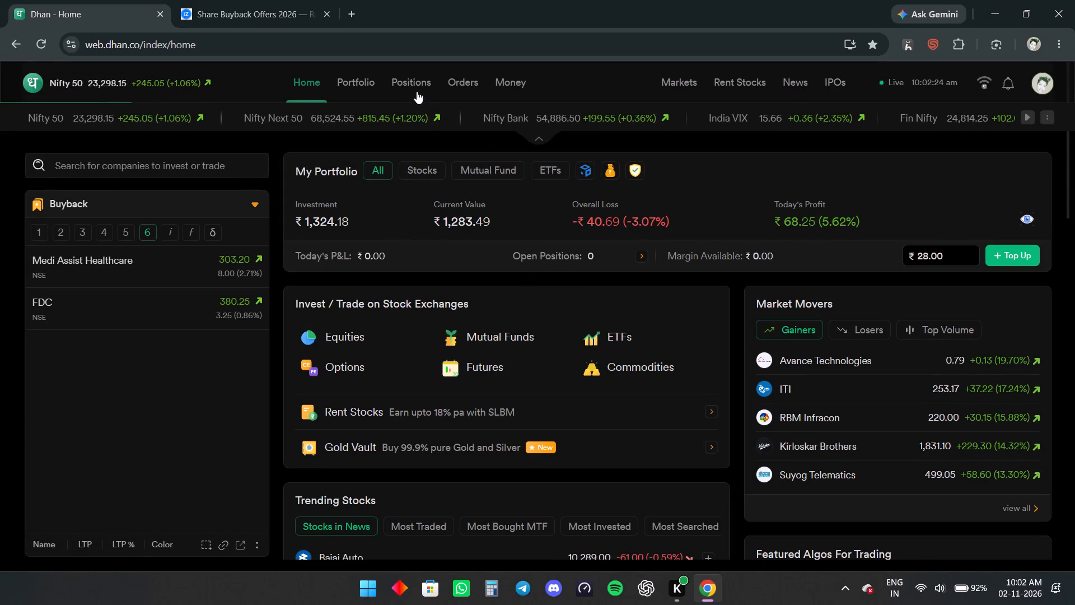
Open the Reliance Industries holding from the Dhan portfolio and sell 1 share as an instant market order.
left_click(373, 83)
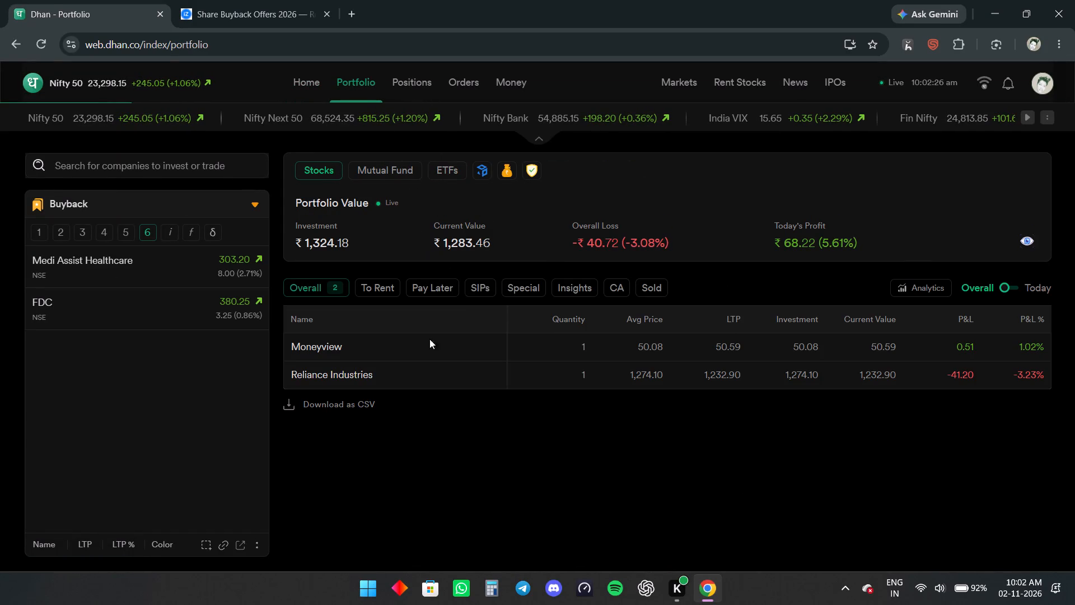
left_click(413, 378)
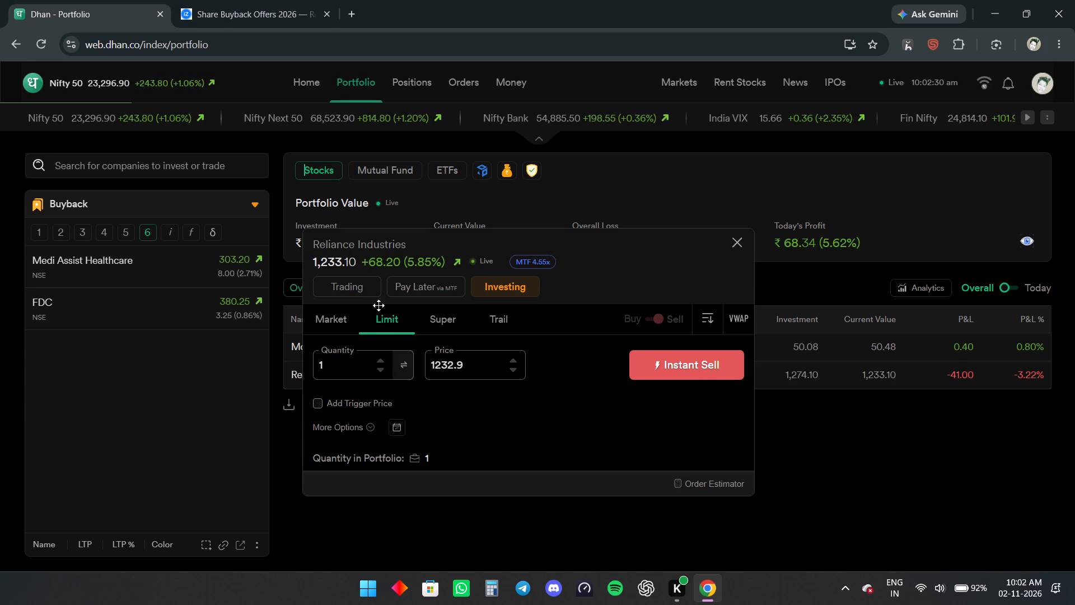
left_click(345, 320)
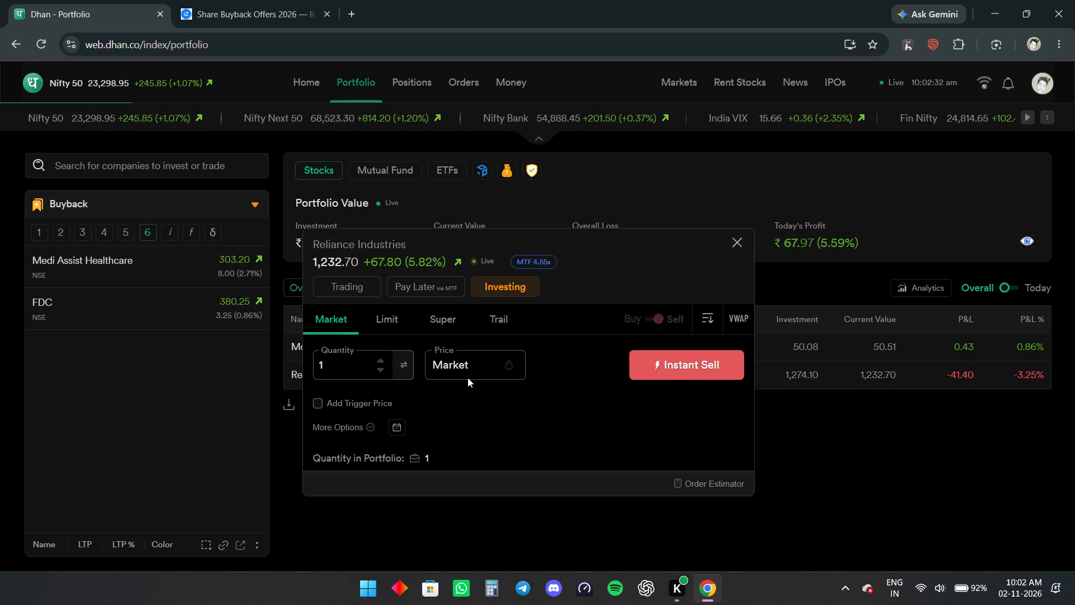
left_click(670, 365)
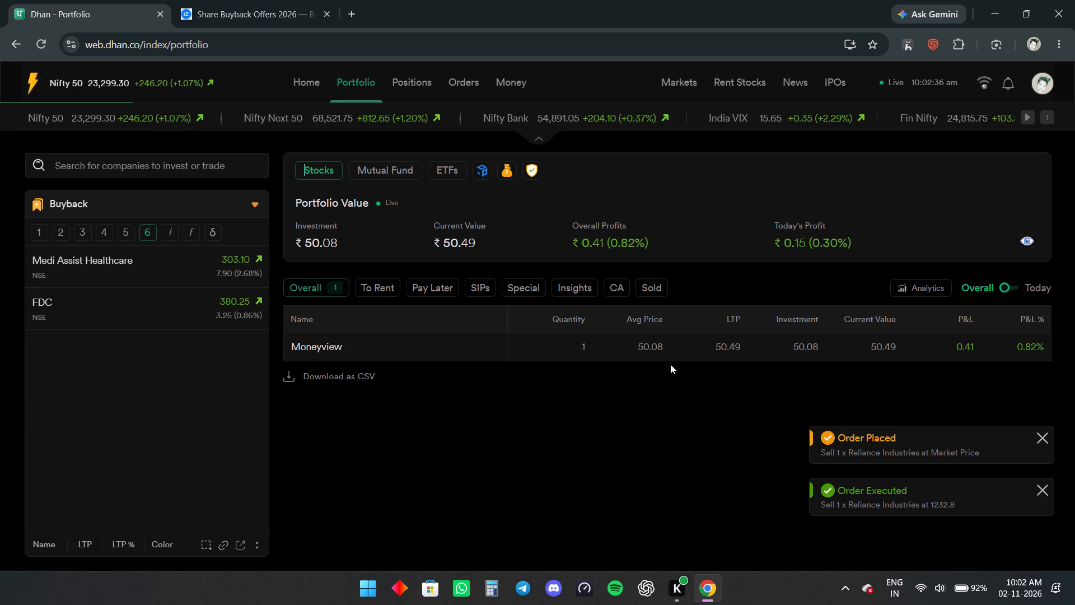
Open Dhan's Money page and examine the funds and margin available for trading.
scroll(670, 364, "up", 10)
left_click(301, 86)
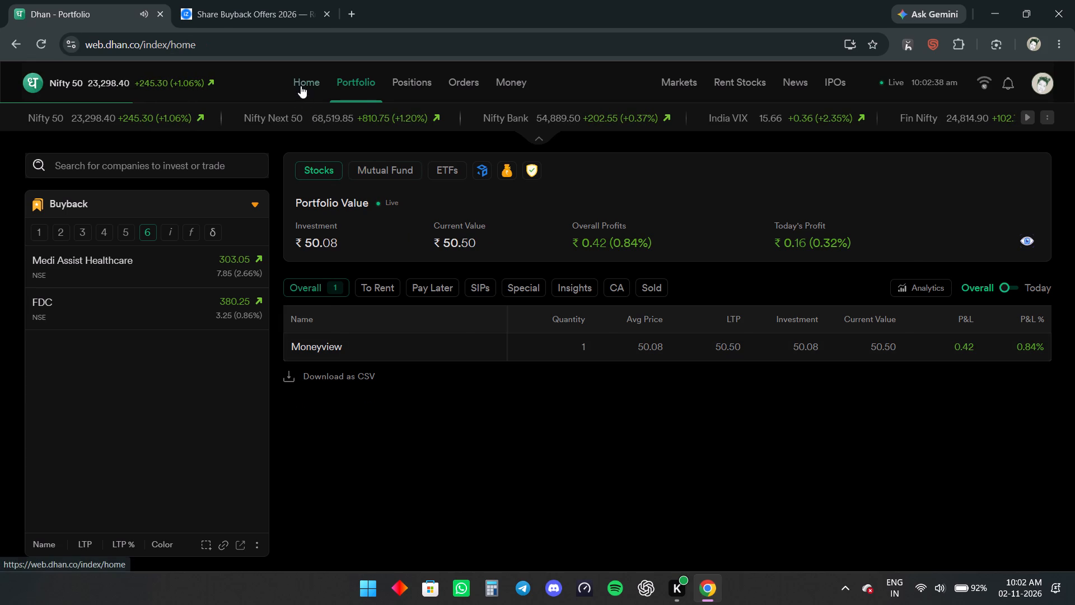
scroll(466, 213, "up", 6)
left_click(515, 82)
scroll(568, 203, "up", 5)
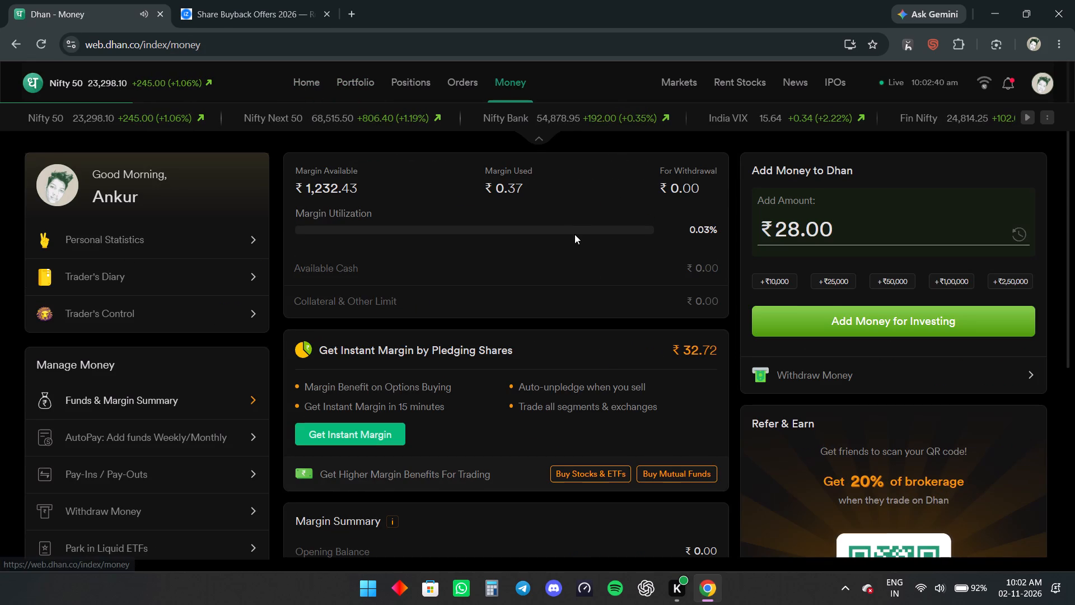
scroll(574, 234, "up", 13)
scroll(595, 273, "up", 11)
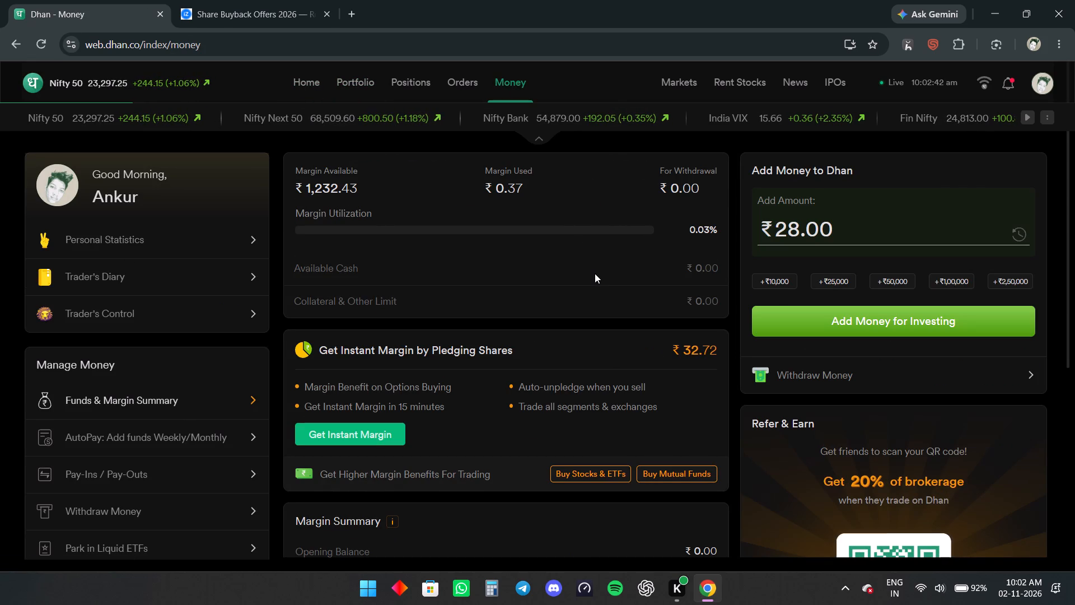
scroll(595, 273, "up", 12)
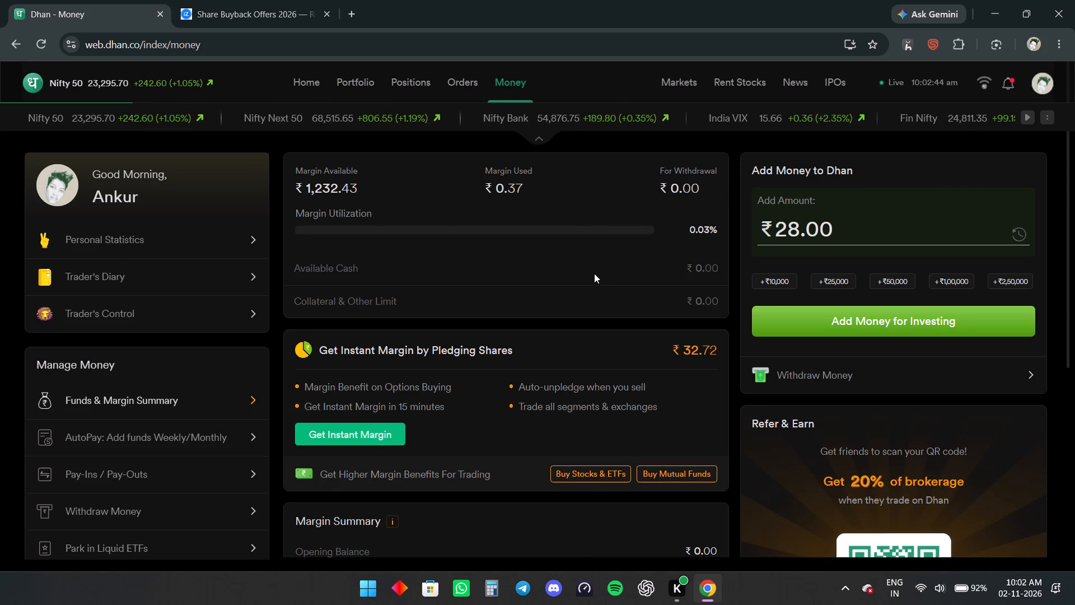
scroll(594, 273, "up", 1)
Review the remaining holdings in the portfolio and the portfolio summary on the Home page.
left_click(311, 87)
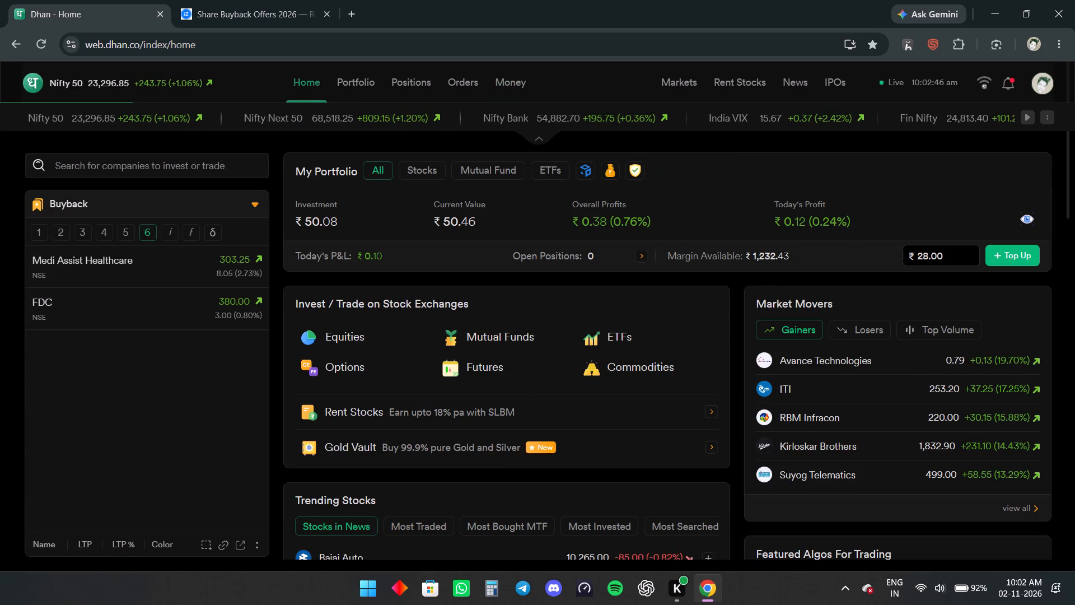
left_click(345, 78)
left_click(312, 85)
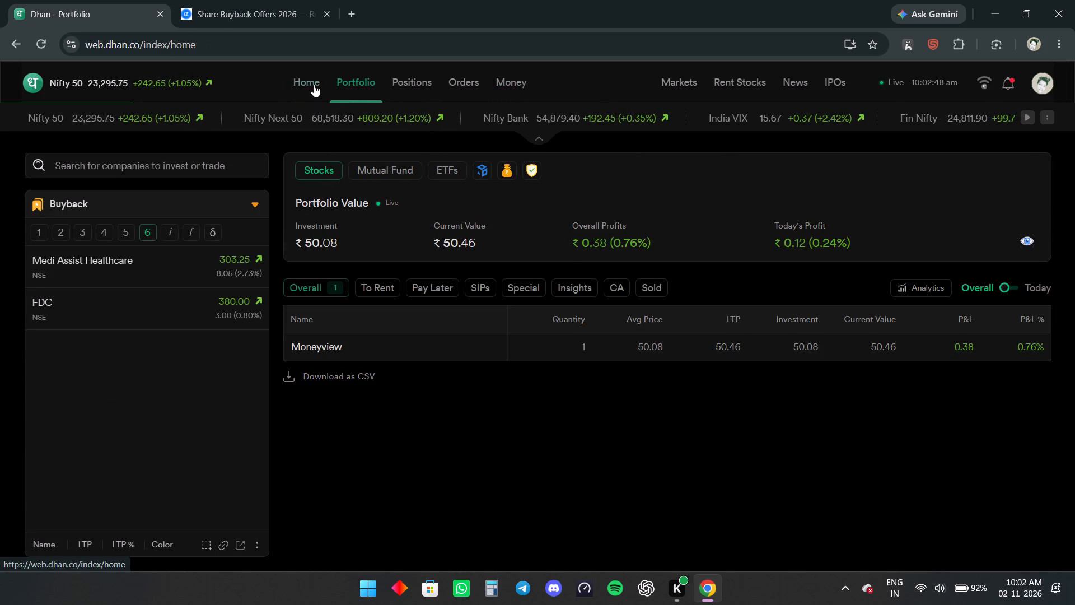
scroll(468, 190, "up", 10)
scroll(522, 232, "up", 5)
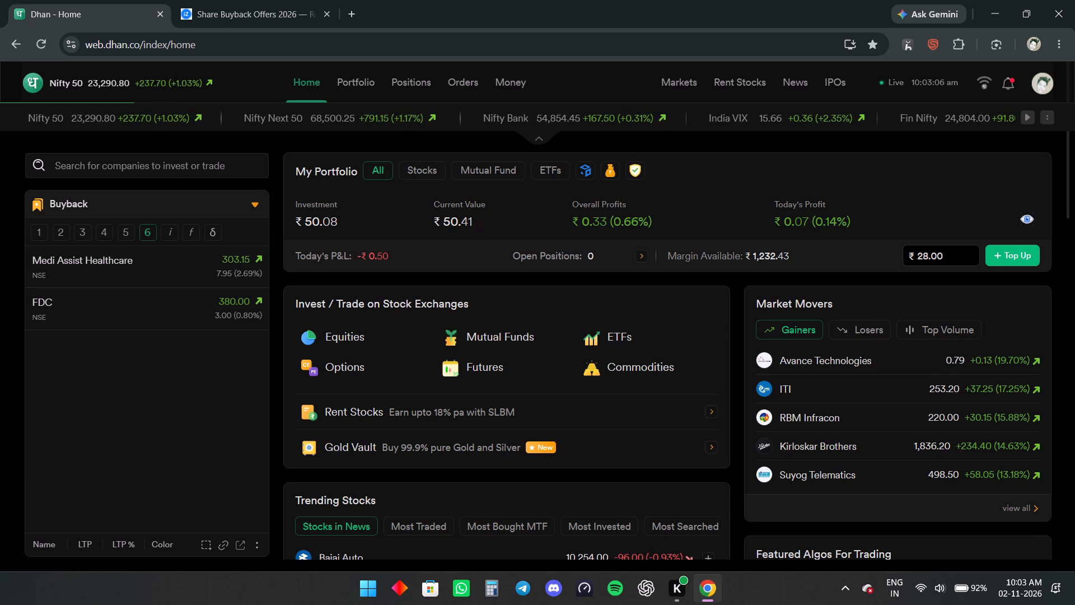
Recheck the Record Date Announced buyback offers on InvestorZone and return to Dhan.
left_click(189, 0)
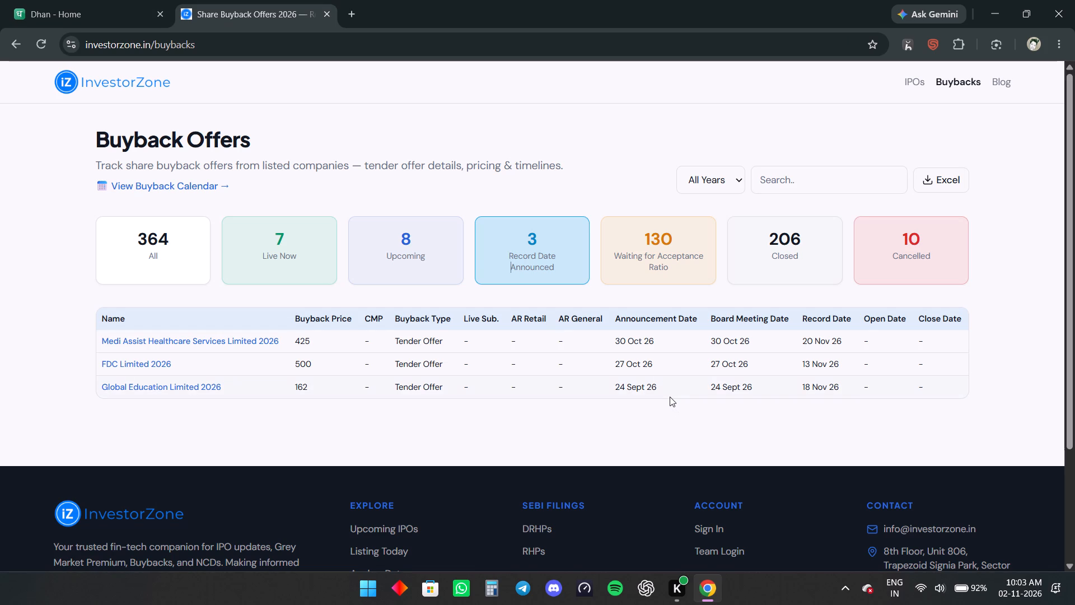
left_click(127, 0)
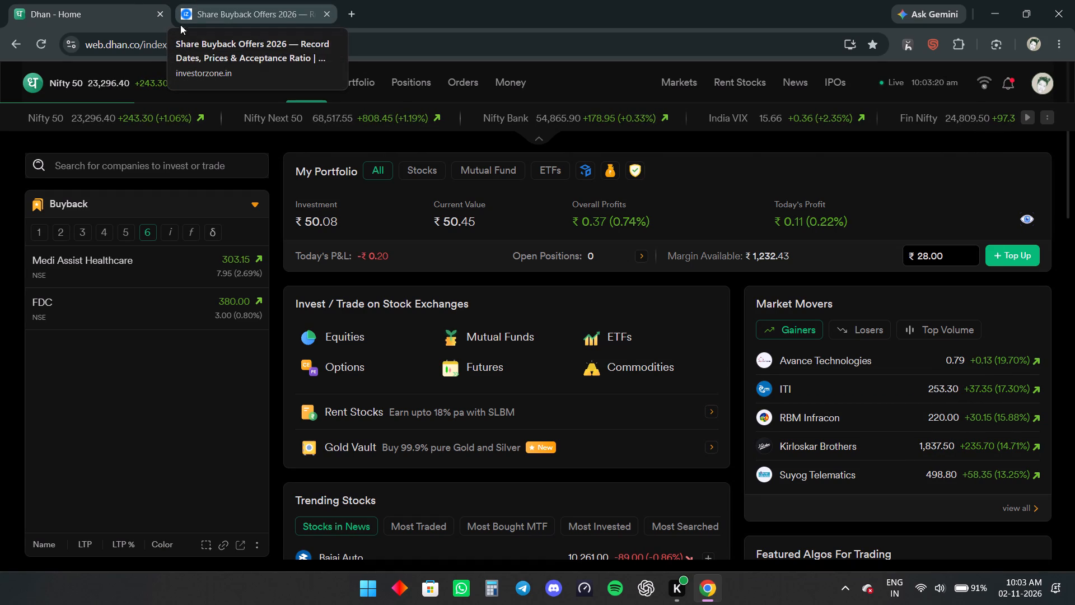
Open FDC from the Buyback watchlist and examine its 5-day and 1-day charts, rechecking InvestorZone's buyback offers in between.
left_click(81, 294)
left_click(82, 301)
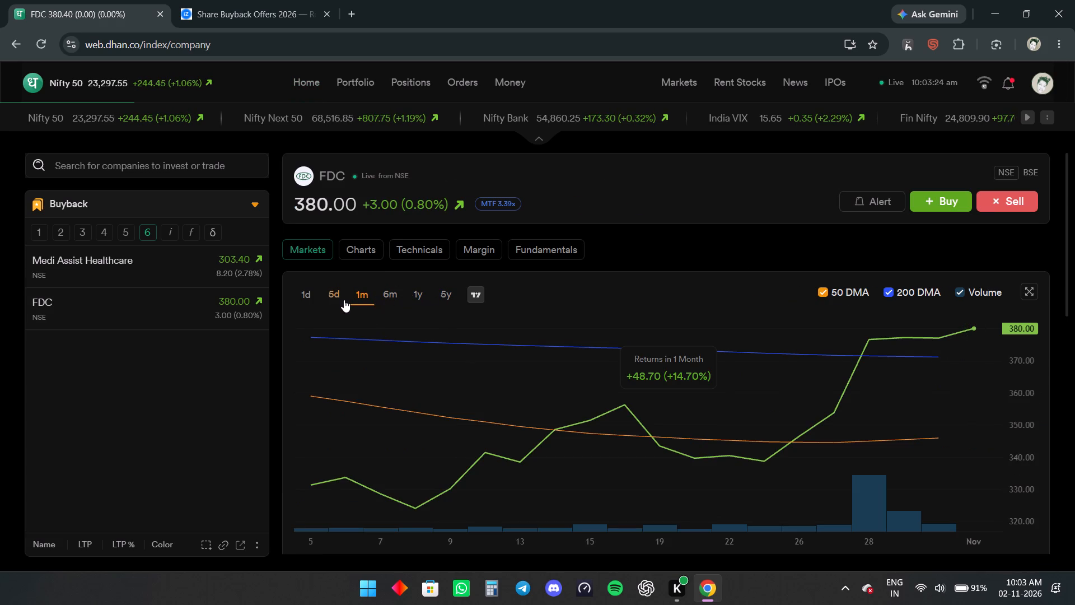
left_click(342, 300)
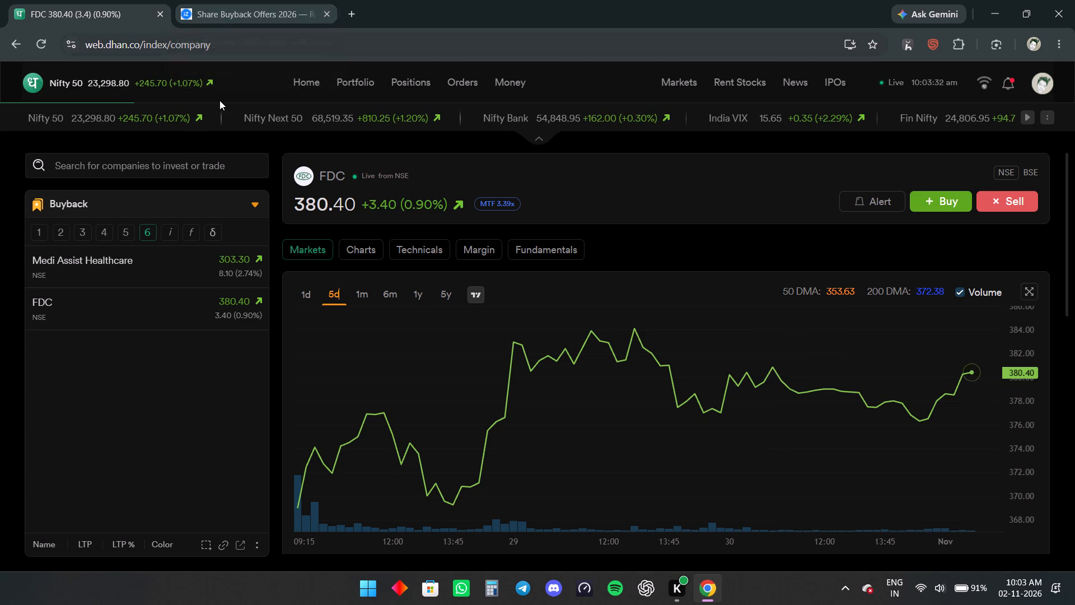
left_click(229, 0)
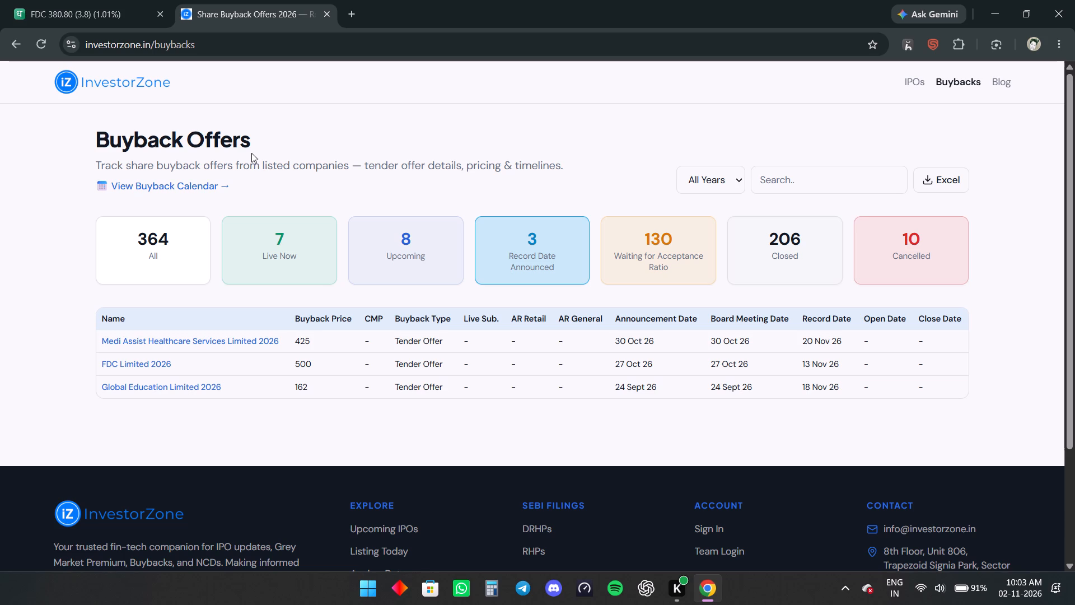
left_click(64, 0)
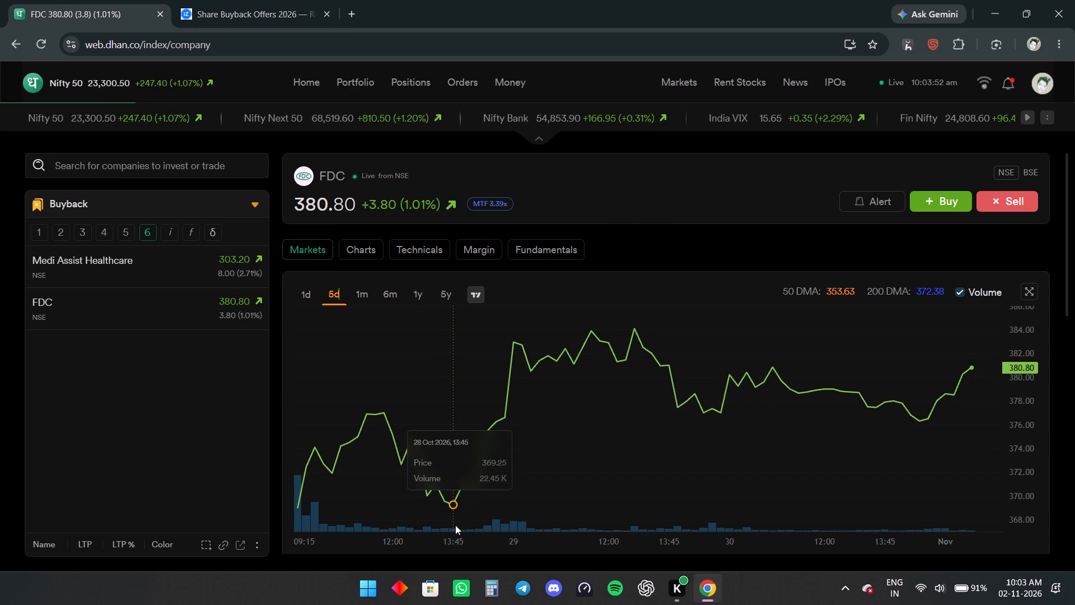
left_click(310, 295)
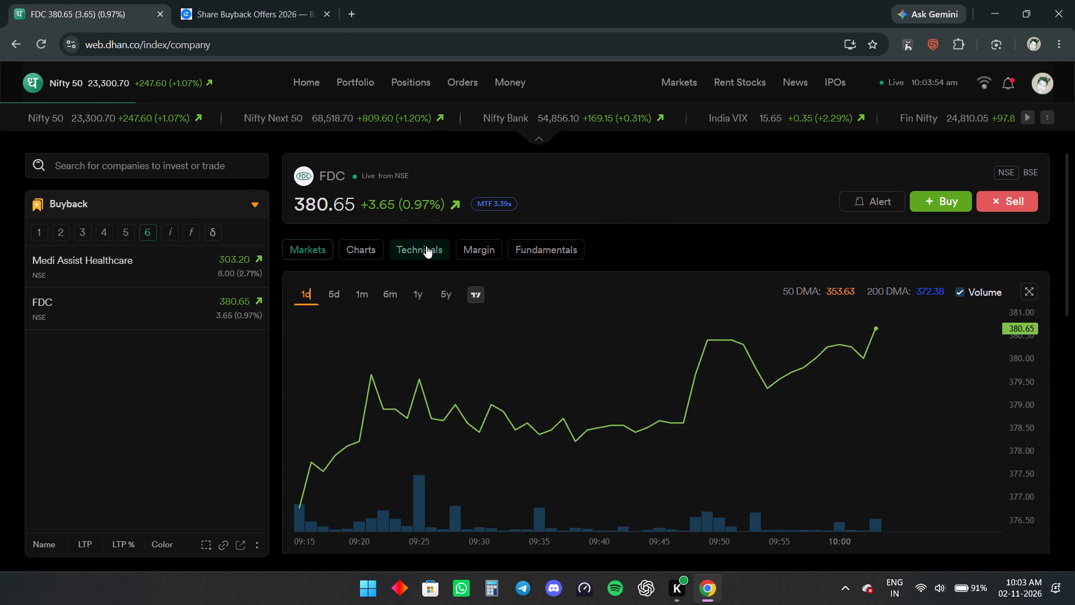
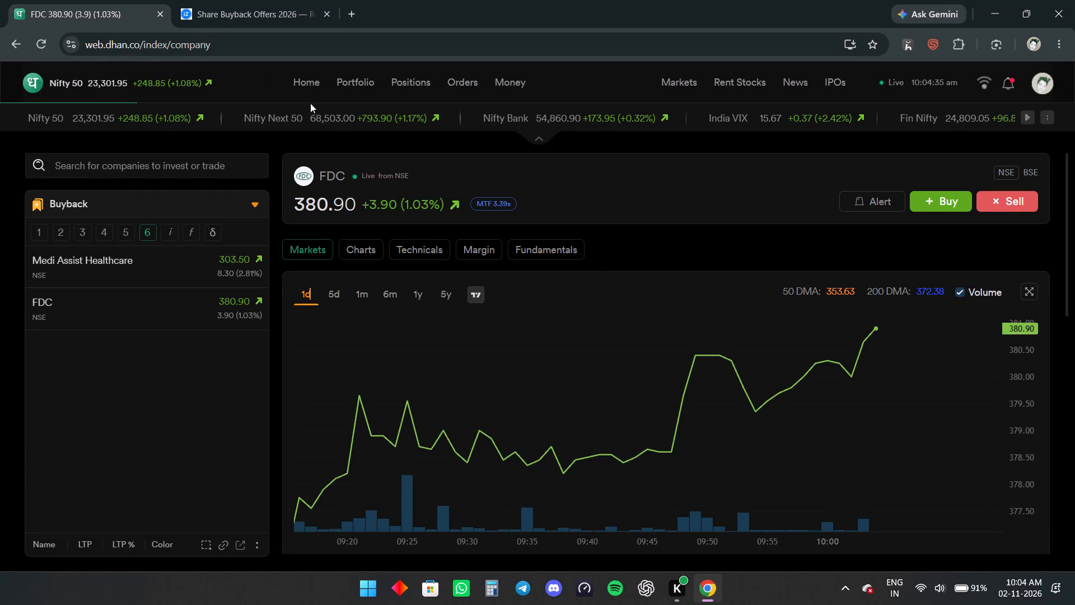
Start an Investing buy order for FDC from the Buyback watchlist as a Limit order priced at 380.
left_click(309, 89)
scroll(642, 372, "up", 11)
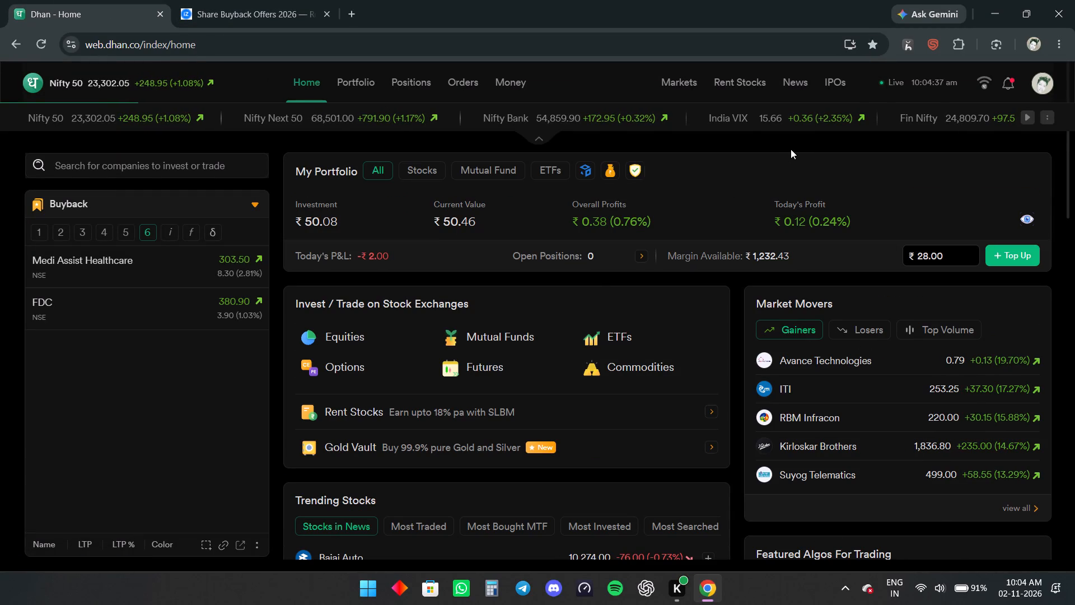
left_click(85, 293)
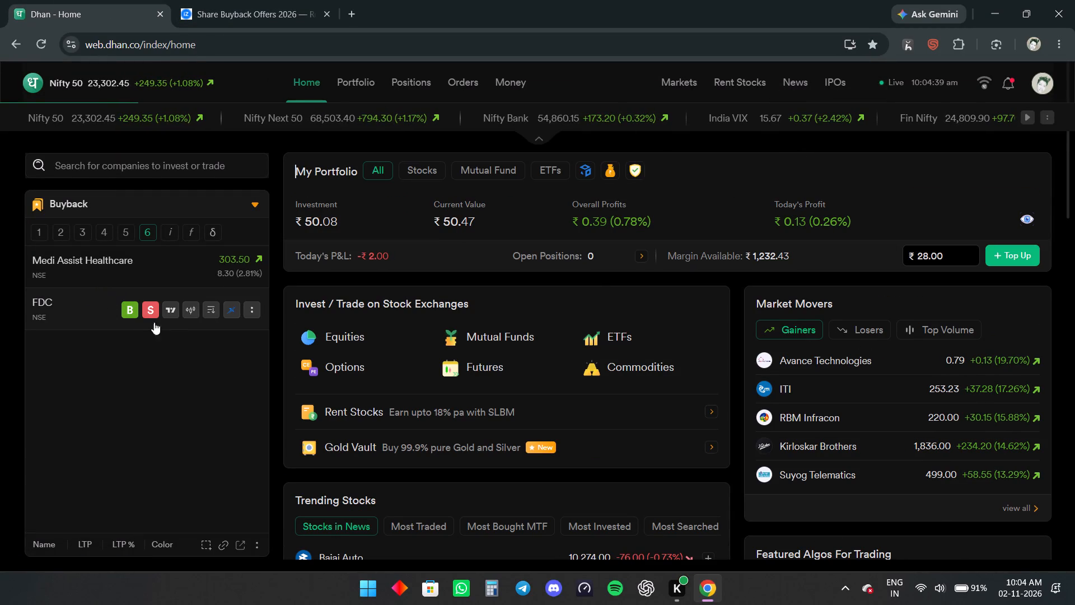
left_click(134, 308)
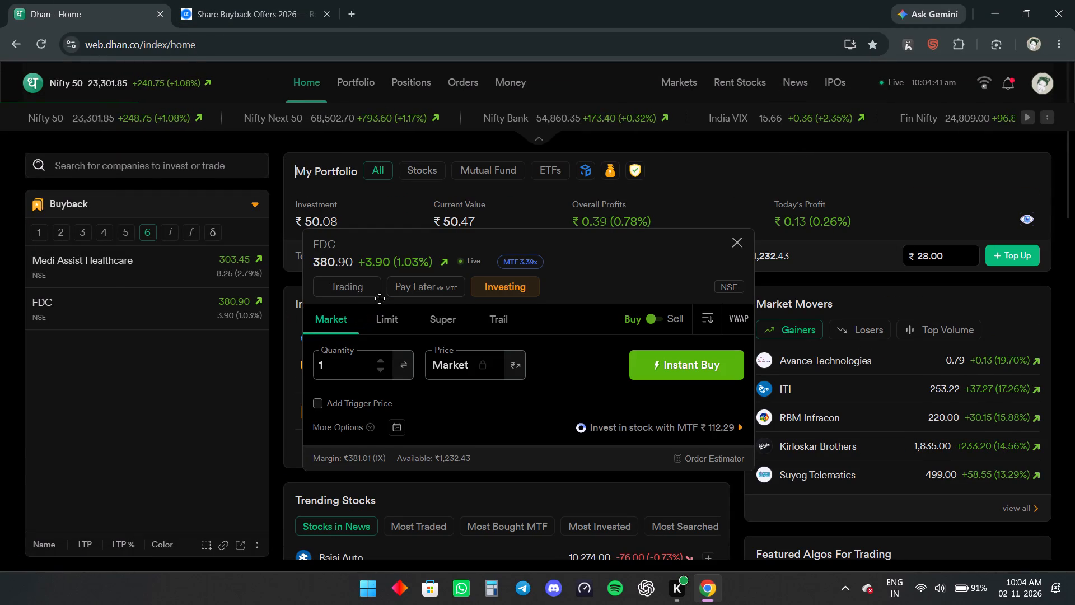
left_click(353, 291)
left_click(507, 291)
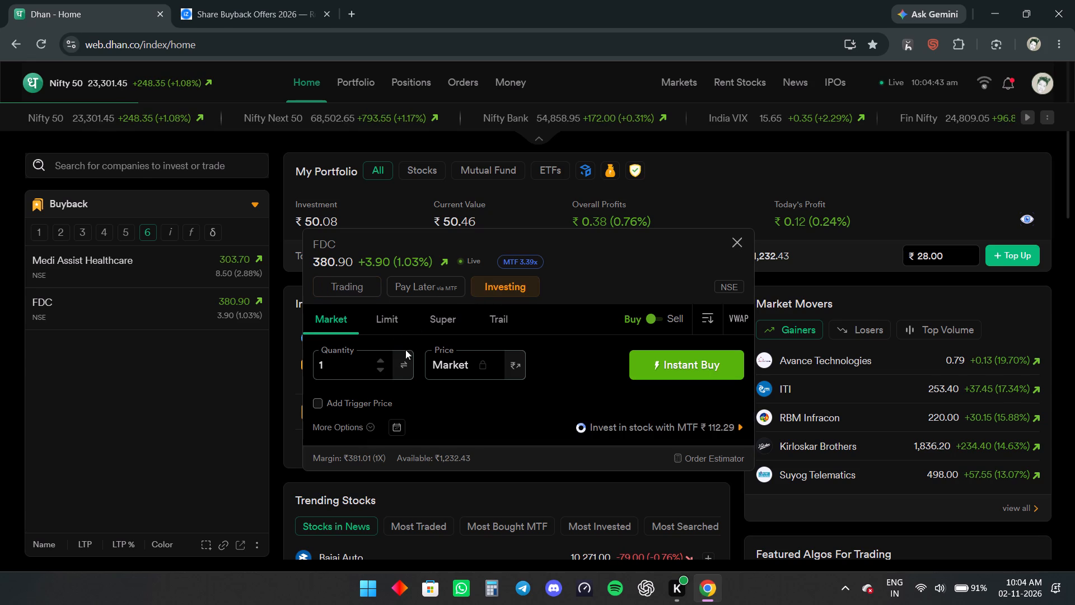
left_click(397, 328)
left_click_drag(460, 371, 412, 364)
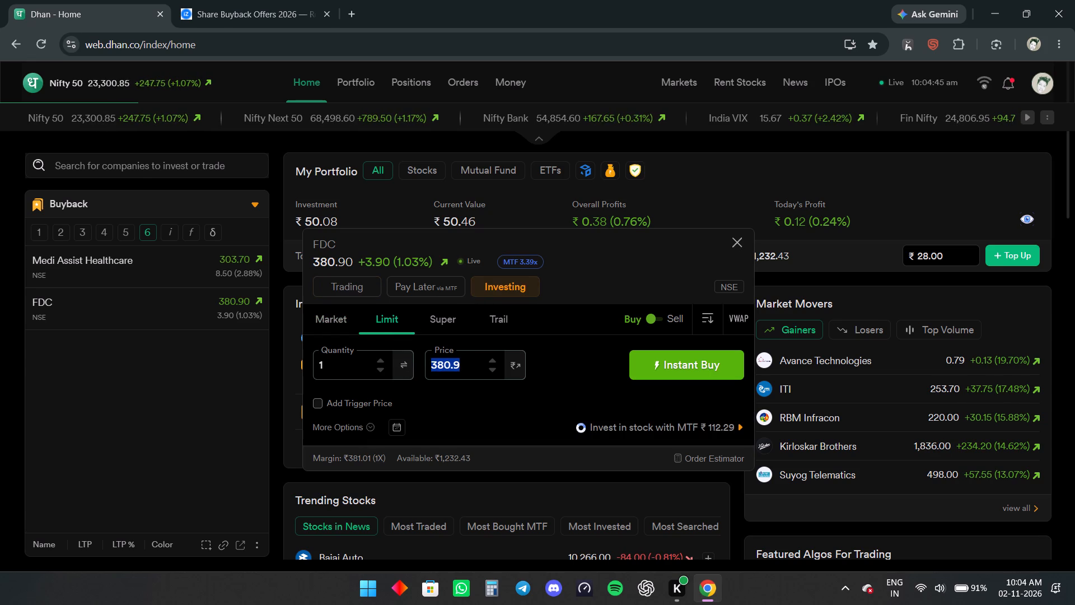
key("2")
key("BackSpace")
type("380")
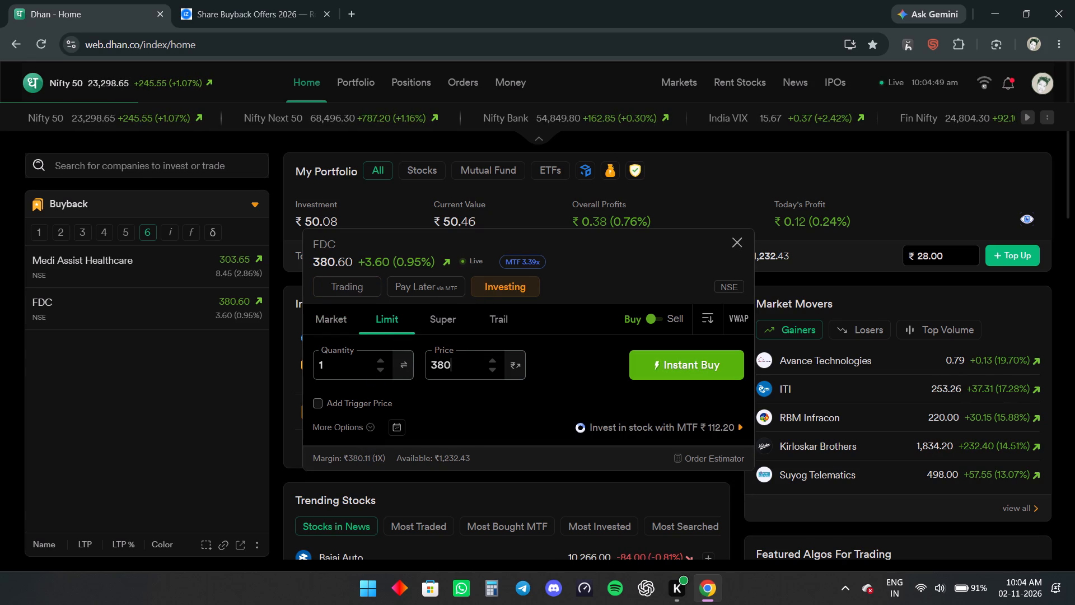
Set the FDC order quantity to 3 and place the buy order.
left_click_drag(327, 369, 306, 369)
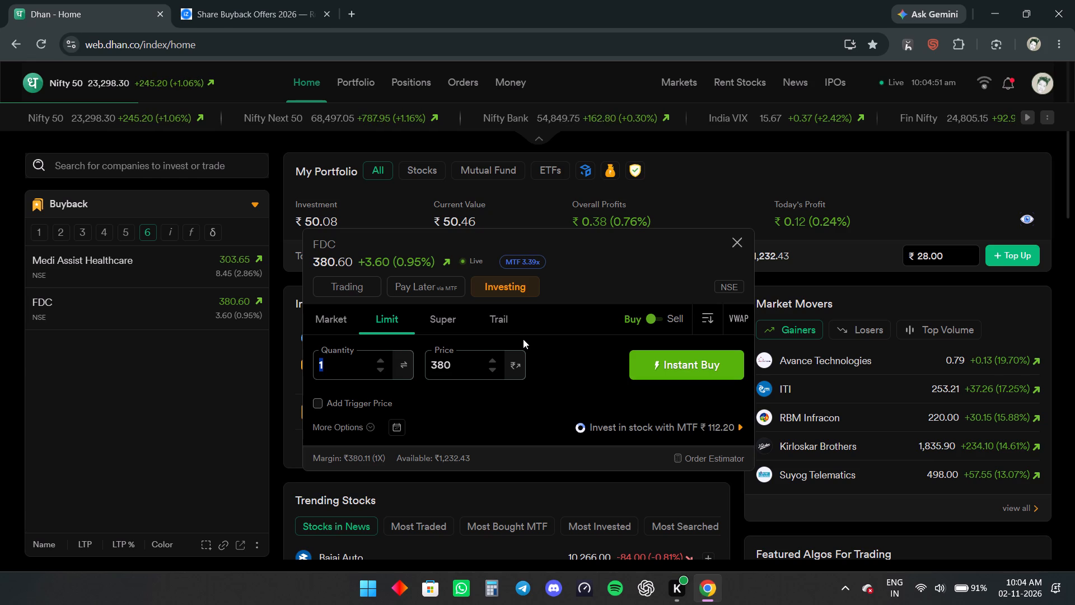
key("3")
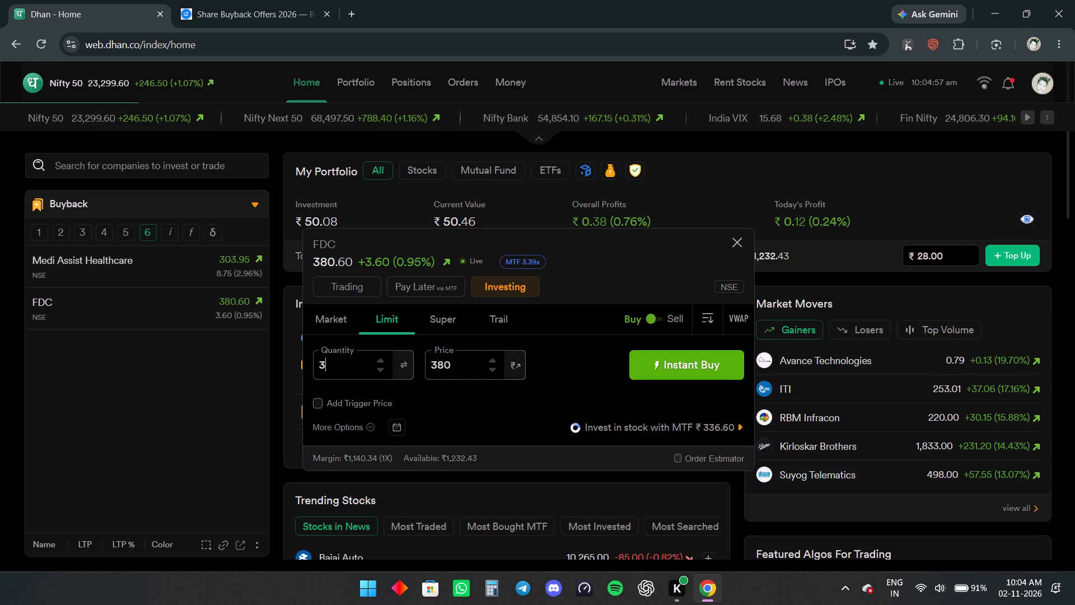
key("BackSpace")
key("4")
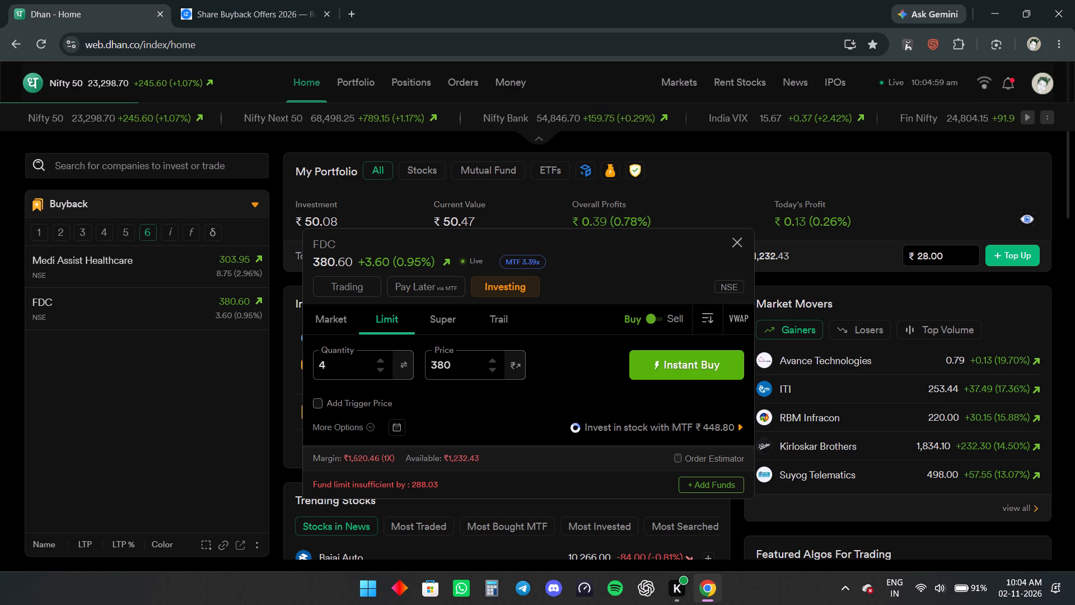
key("BackSpace")
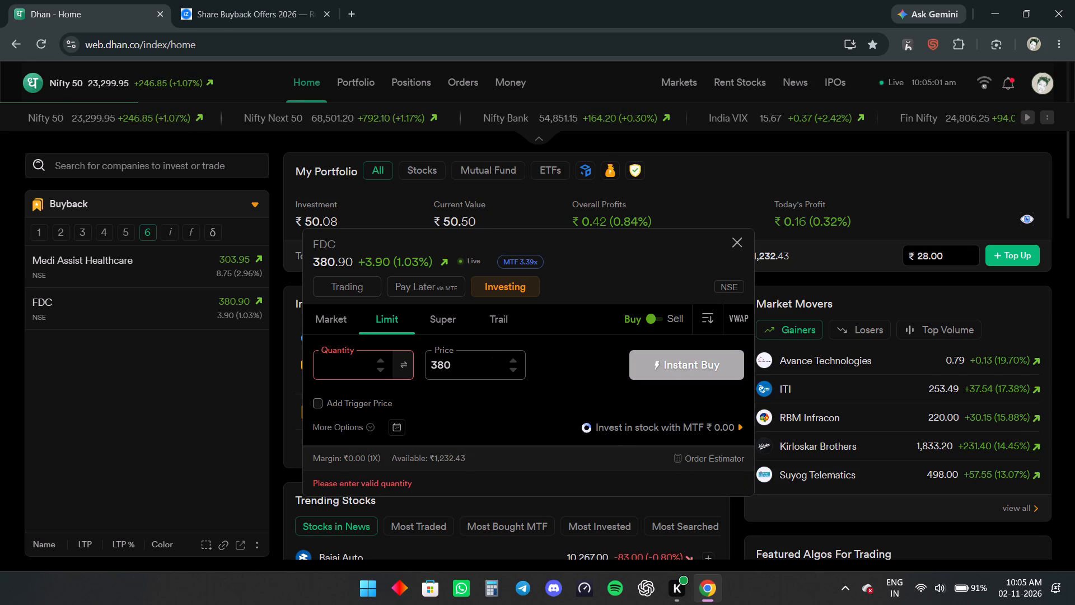
key("3")
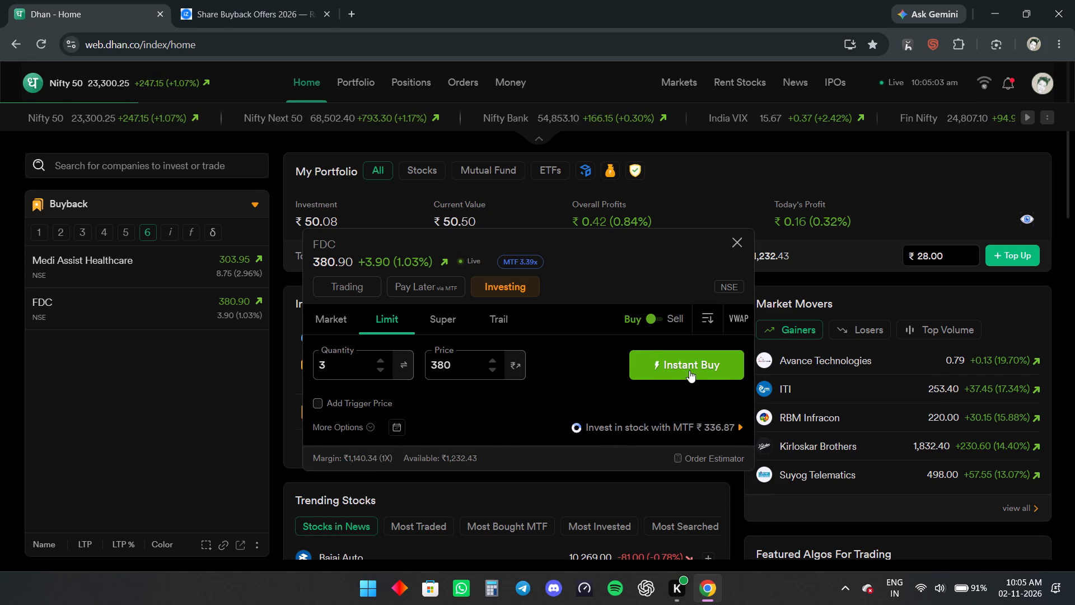
left_click(688, 367)
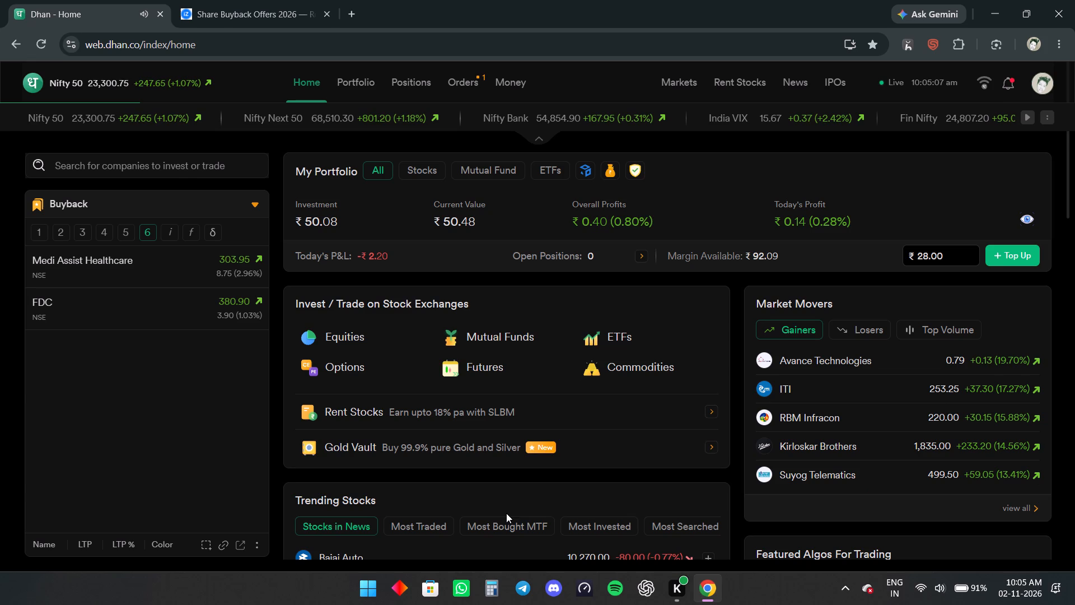
Check the Portfolio holdings and examine today's pending and executed orders, including the FDC buy order.
scroll(479, 453, "up", 4)
left_click(353, 86)
left_click(471, 78)
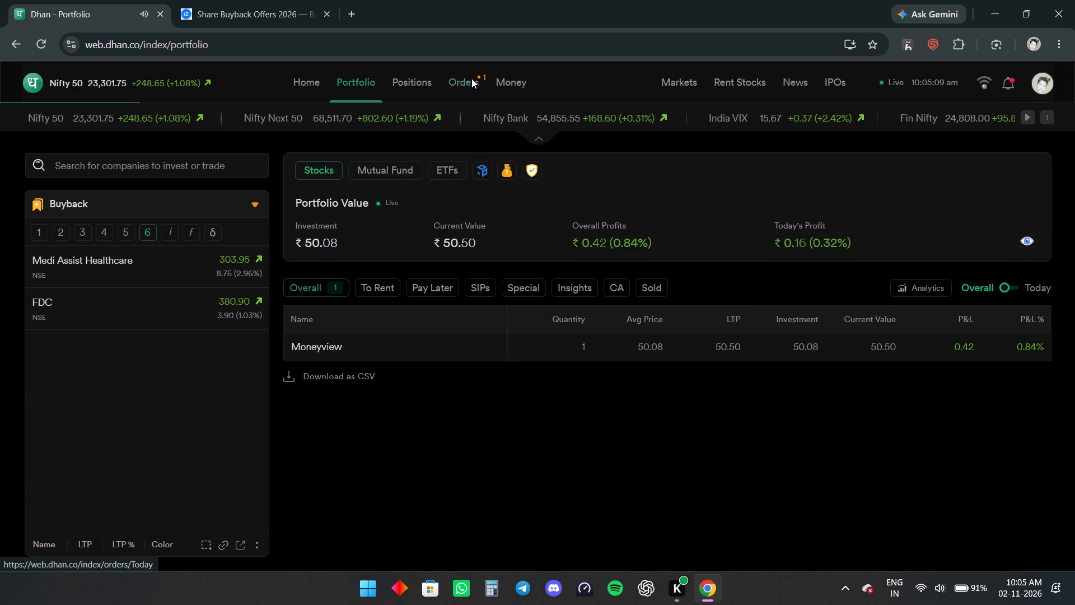
scroll(519, 445, "up", 20)
scroll(519, 445, "up", 1)
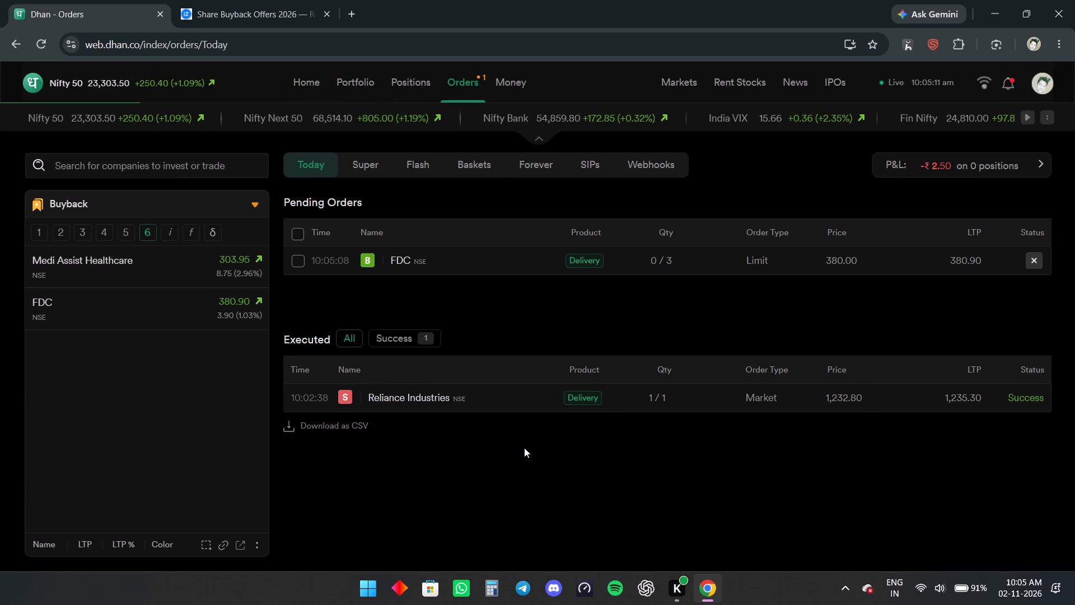
scroll(524, 448, "up", 20)
scroll(524, 448, "up", 8)
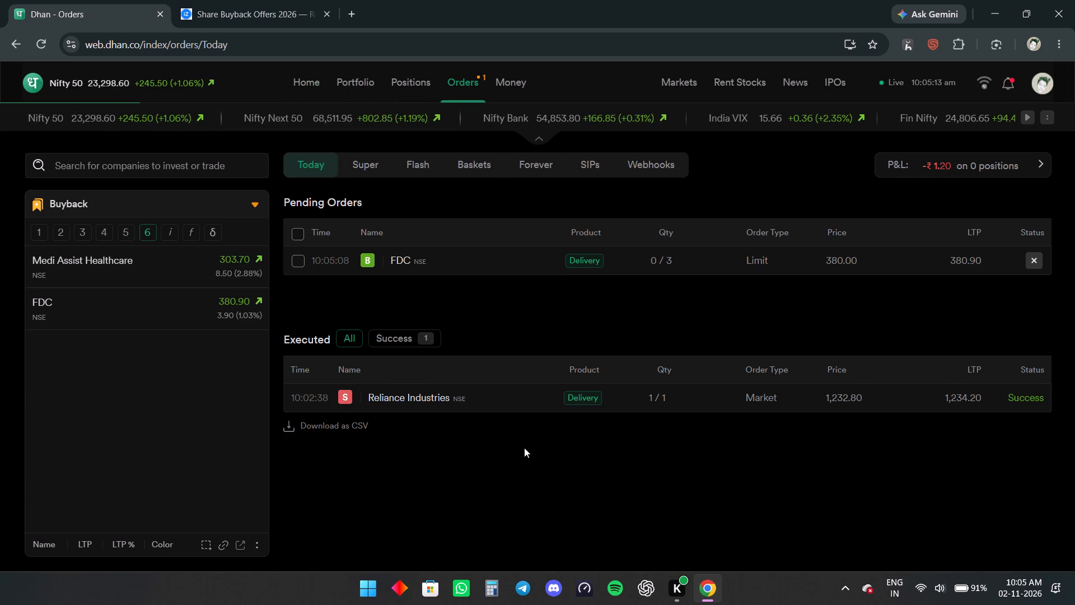
scroll(524, 448, "up", 17)
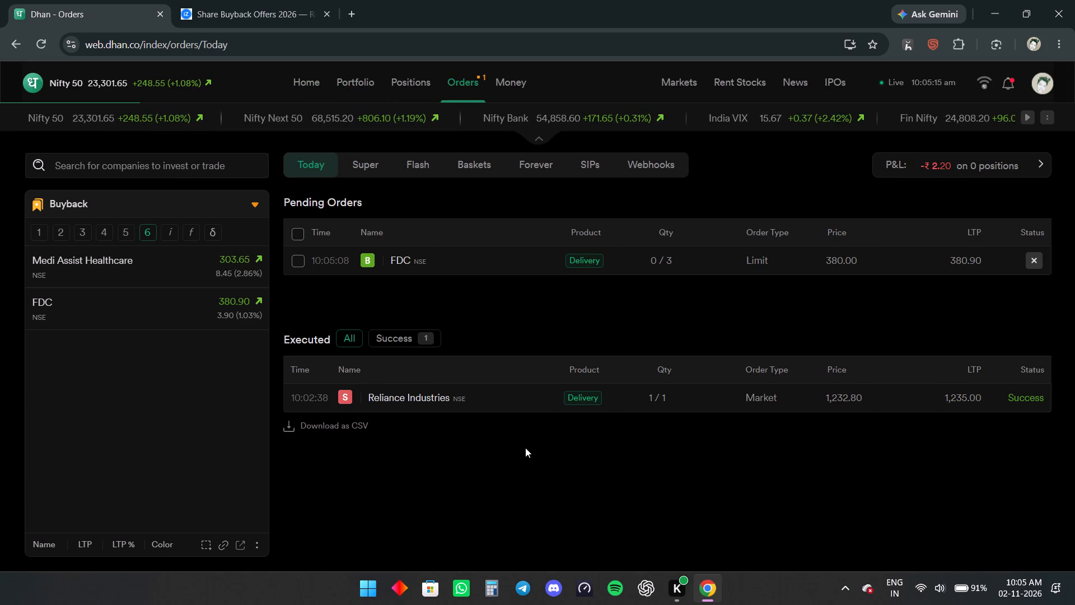
Recheck FDC's 1-day chart and review the portfolio summary and watchlist prices on the Home page.
left_click(83, 319)
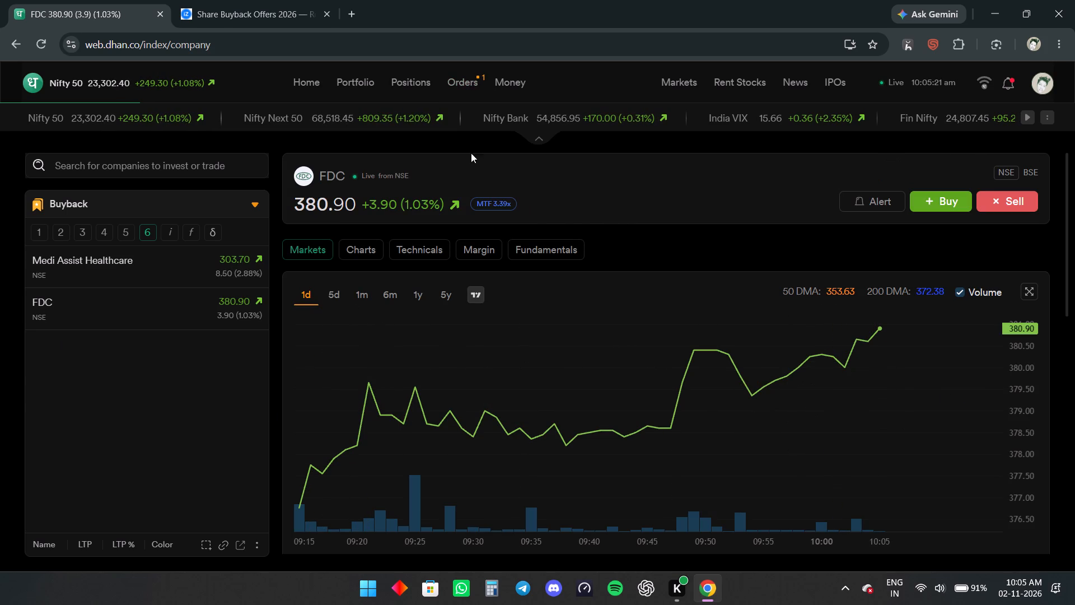
left_click(306, 87)
scroll(385, 537, "up", 14)
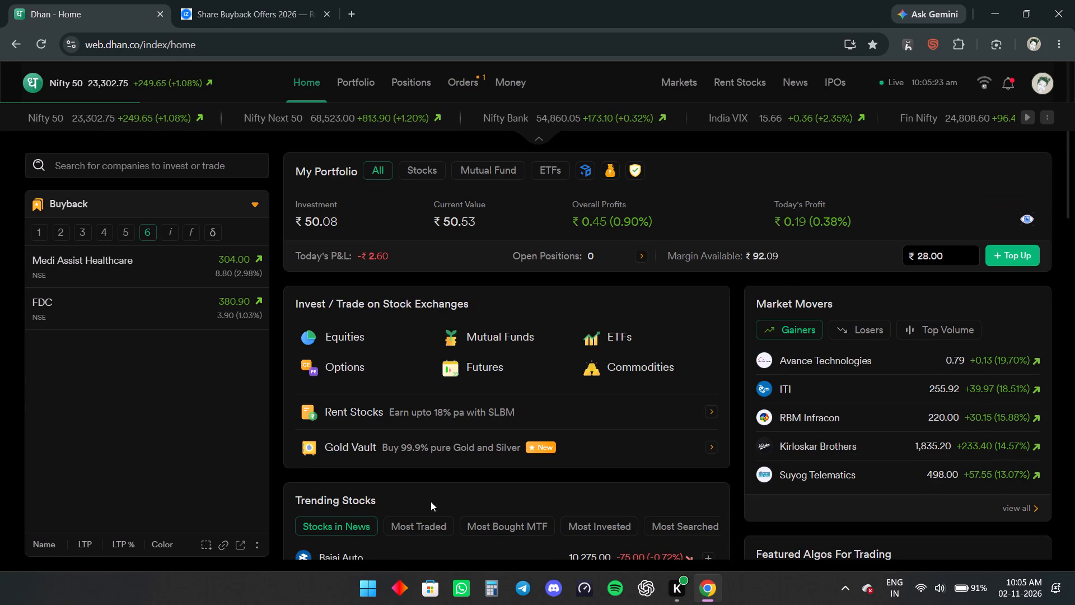
scroll(431, 501, "up", 1)
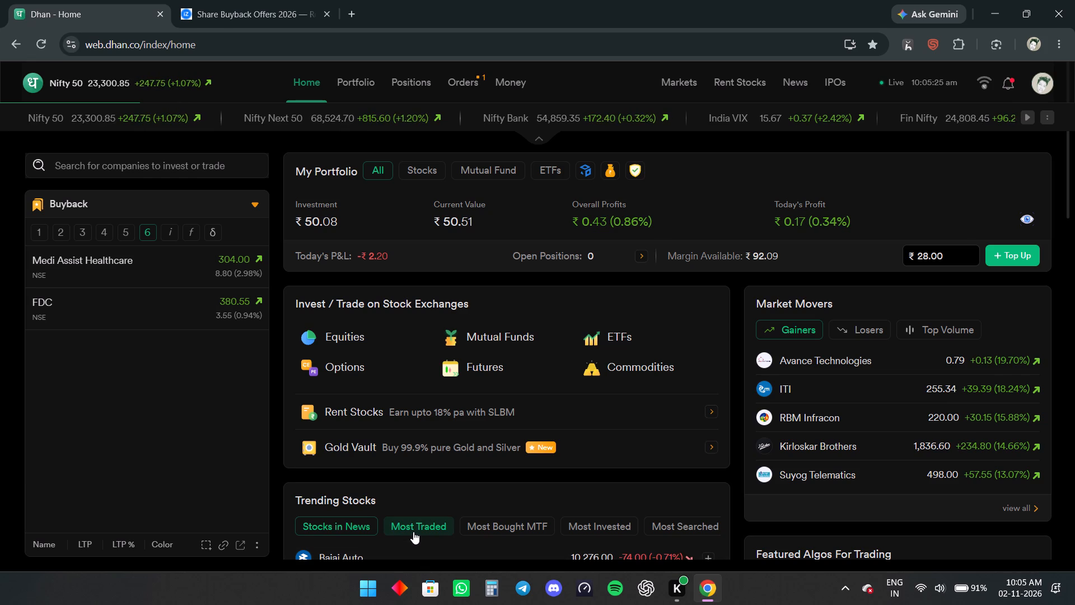
scroll(413, 532, "up", 1)
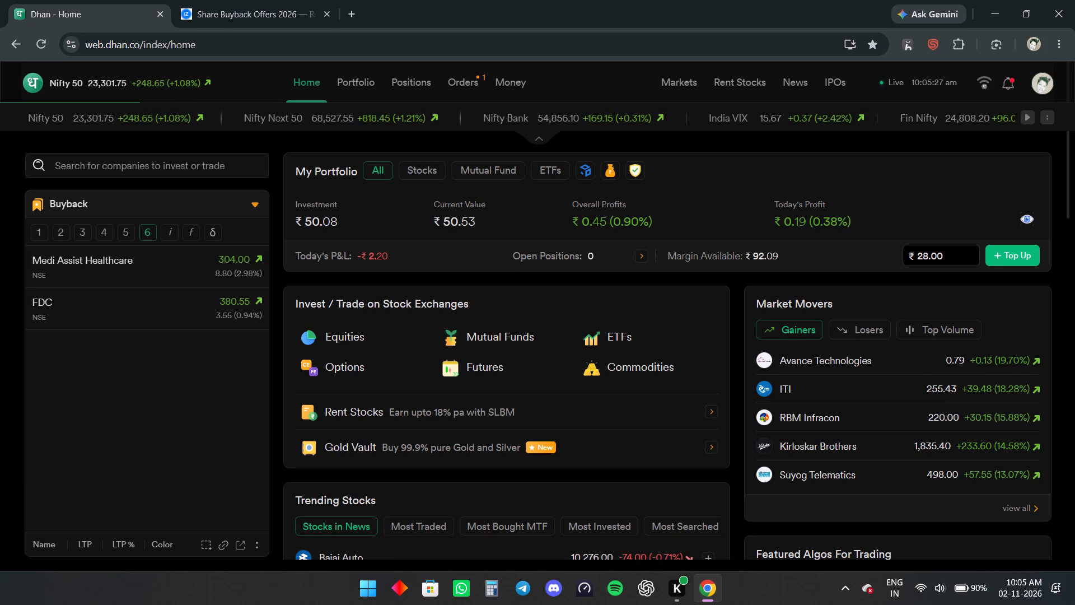
Recheck the status of the FDC order among today's orders and review today's positions.
left_click(456, 82)
scroll(569, 331, "up", 10)
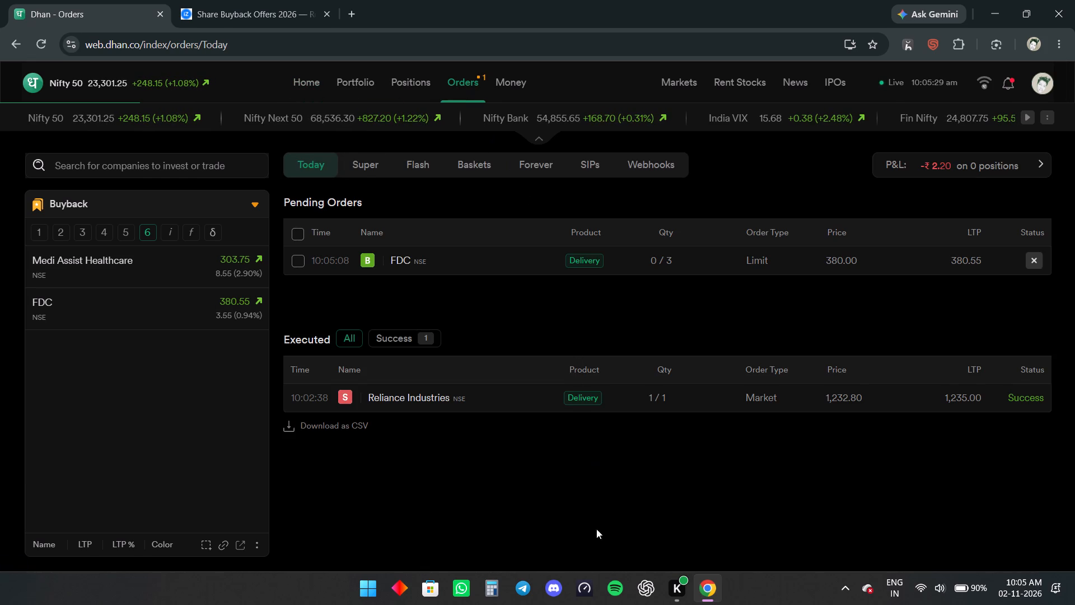
left_click(398, 77)
scroll(508, 369, "up", 9)
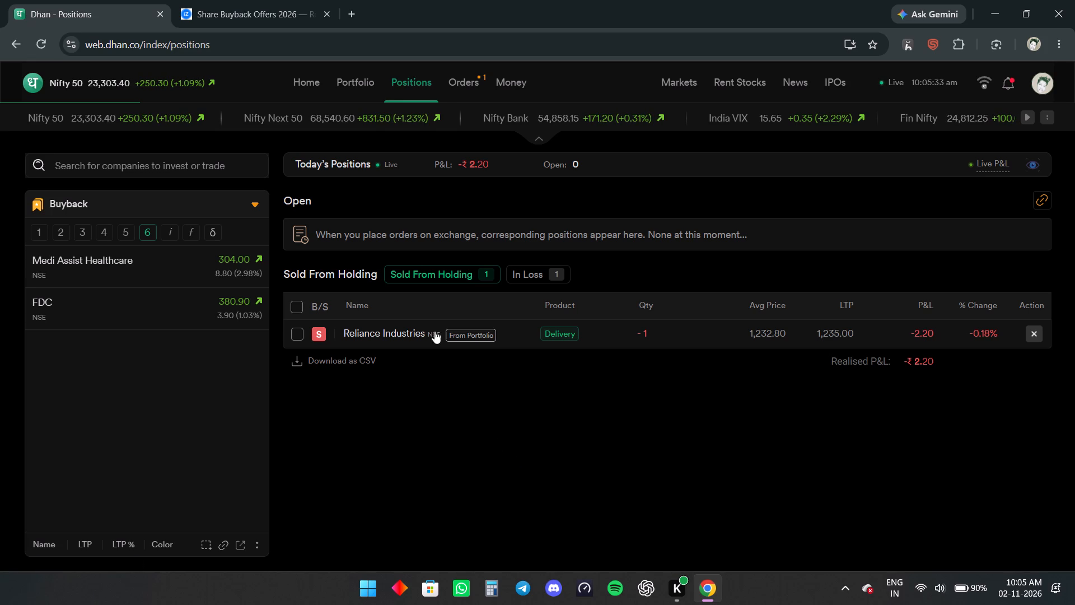
Examine the available and used margin on the Money page and return to the Home page.
left_click(347, 79)
left_click(306, 89)
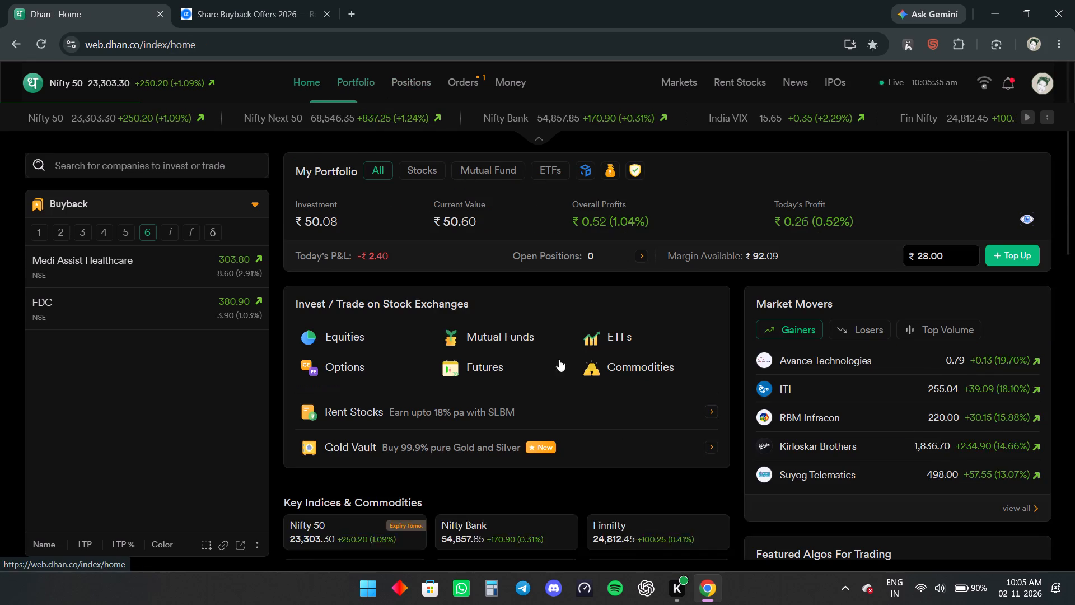
scroll(630, 438, "up", 5)
left_click(510, 83)
scroll(600, 324, "up", 9)
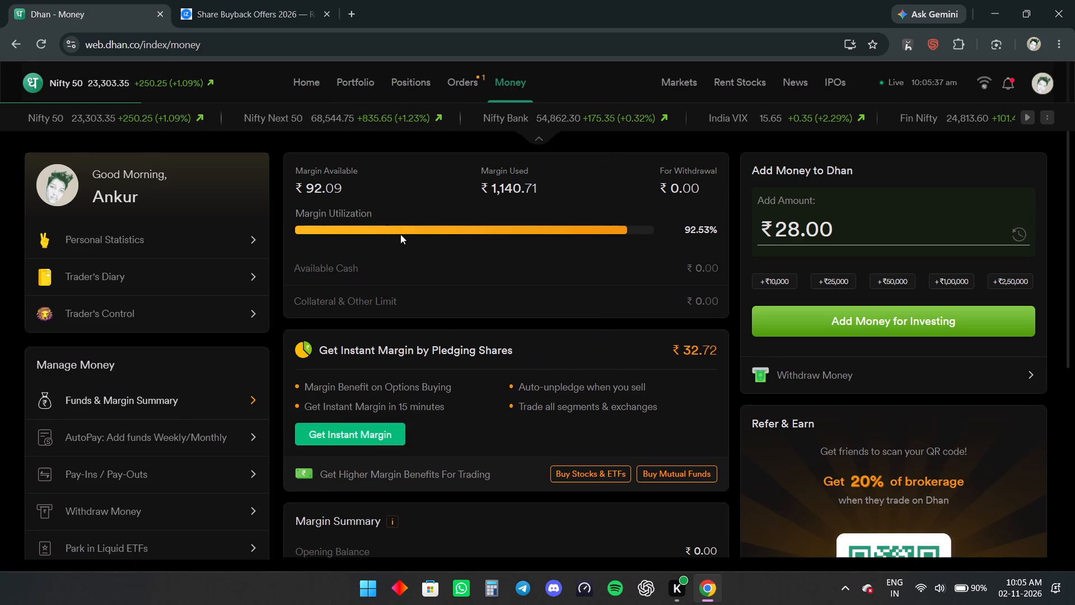
left_click(306, 84)
scroll(548, 346, "up", 8)
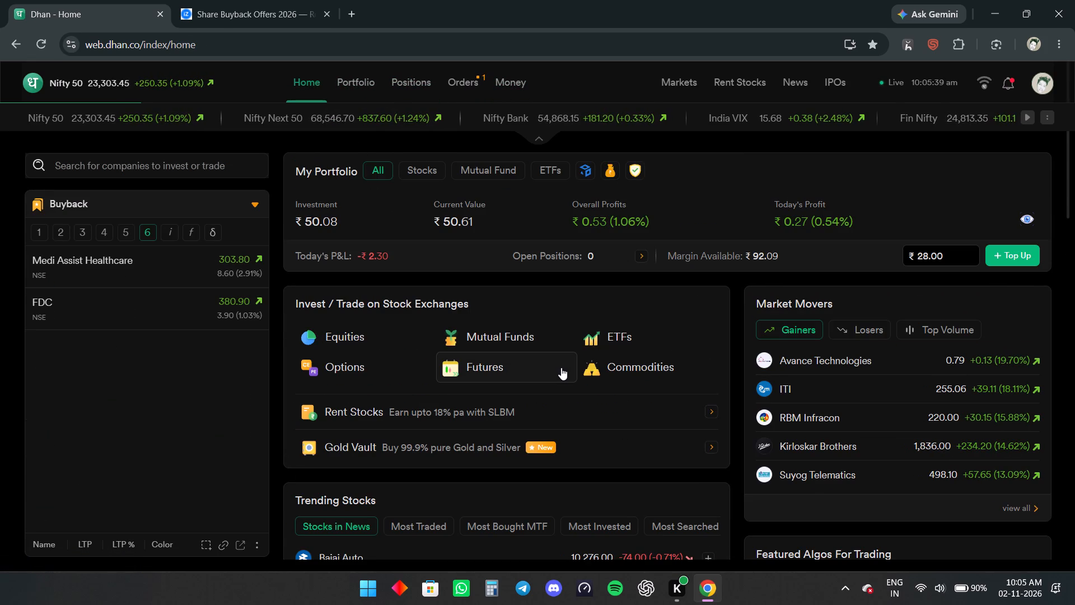
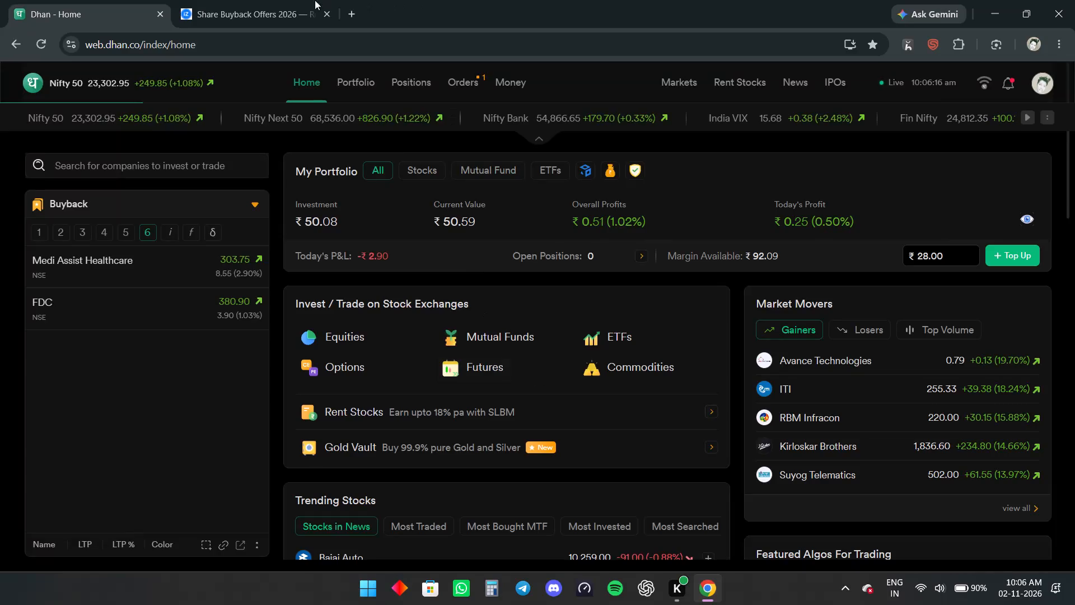
Review the Medi Assist Healthcare buyback offer details on InvestorZone and compare them with its Dhan watchlist price.
left_click(300, 0)
scroll(452, 438, "up", 10)
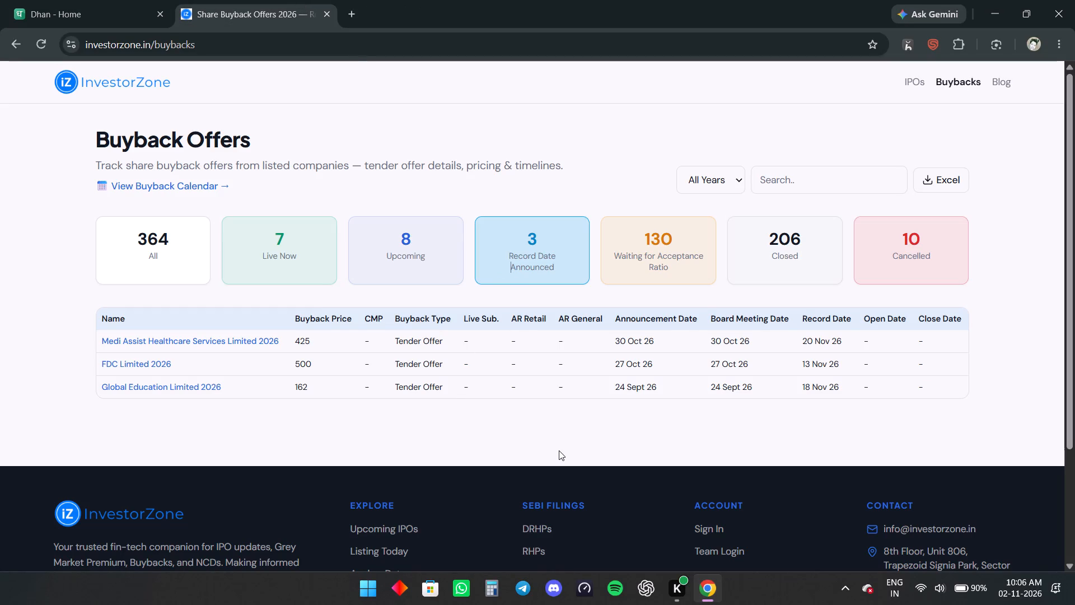
left_click(148, 342)
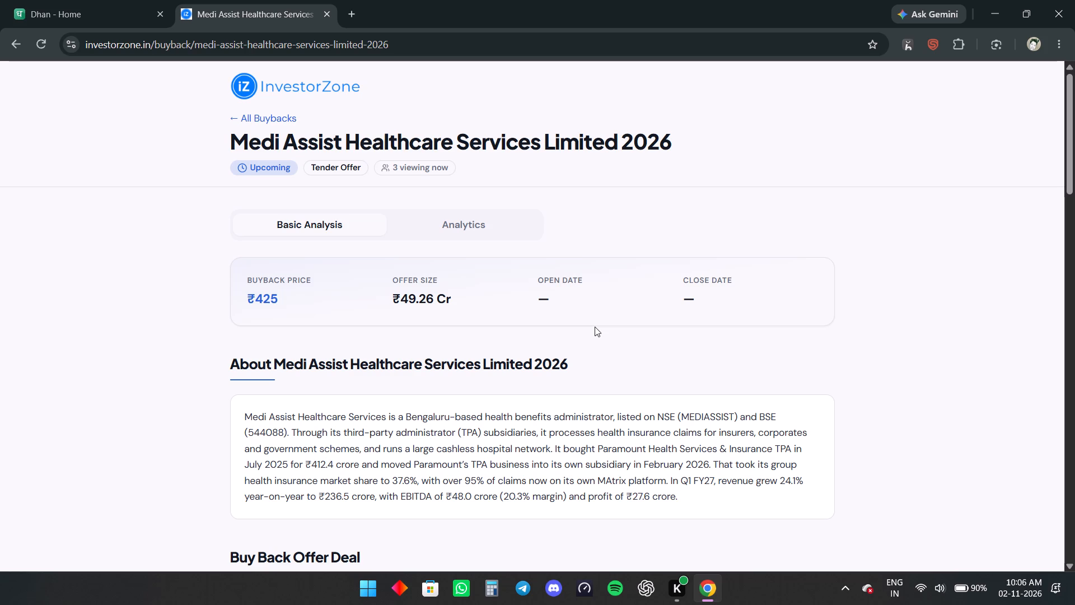
left_click(97, 0)
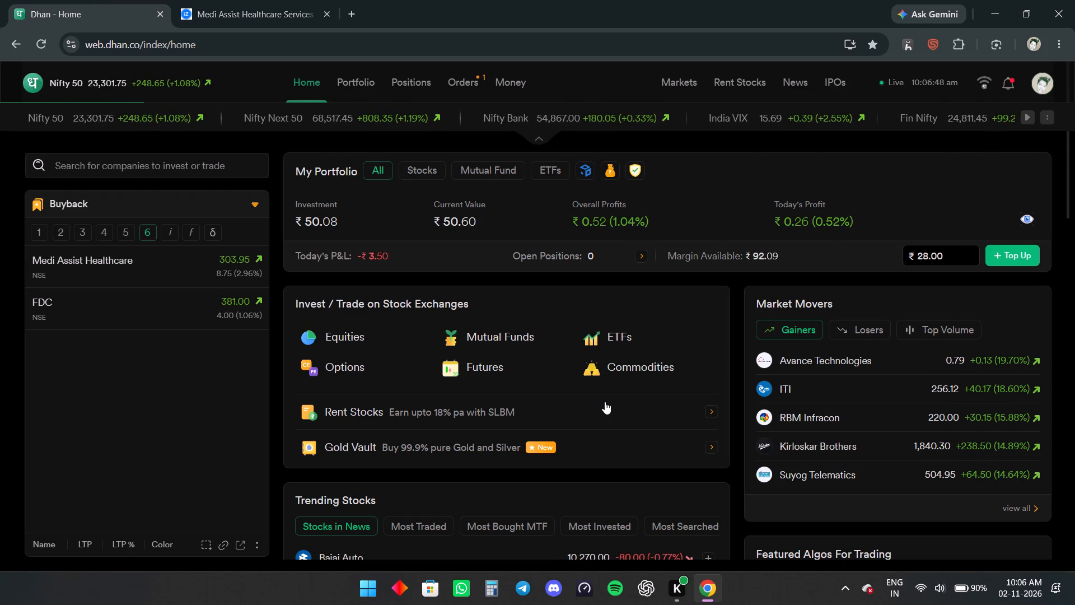
left_click(256, 0)
scroll(540, 373, "up", 10)
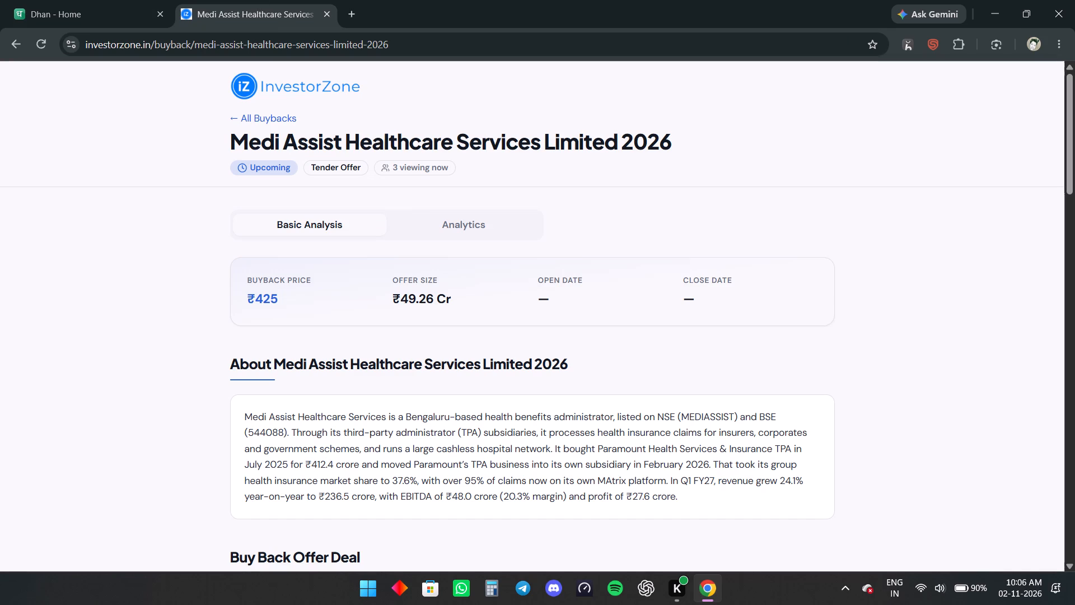
left_click(102, 0)
scroll(434, 352, "up", 6)
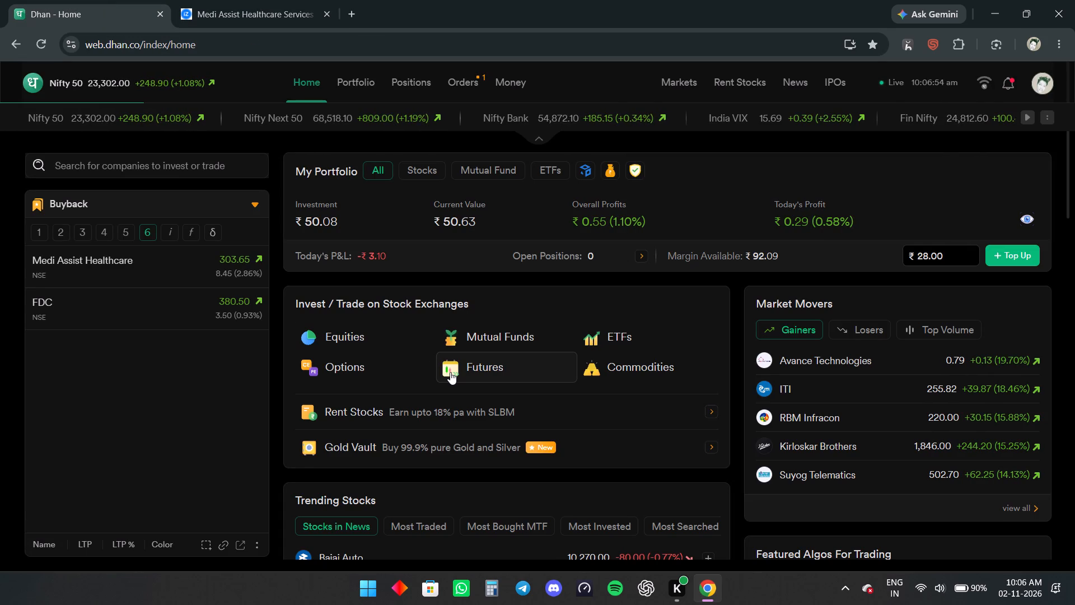
Examine Medi Assist Healthcare's price charts on Dhan over 1 day, 1 month, 1 year and 6 months, and return to the Home page.
left_click(80, 267)
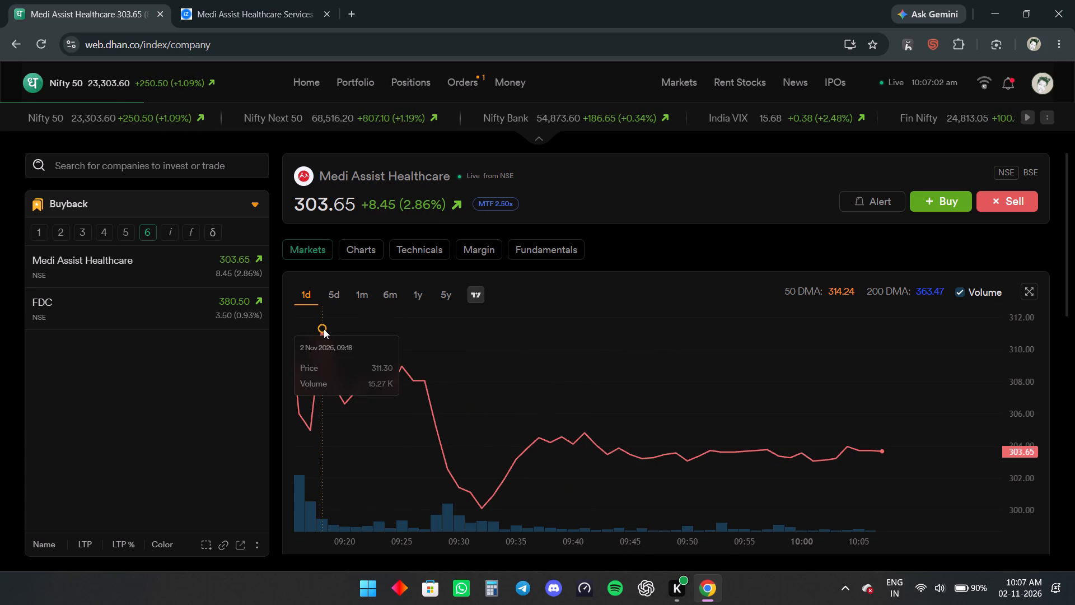
left_click(362, 305)
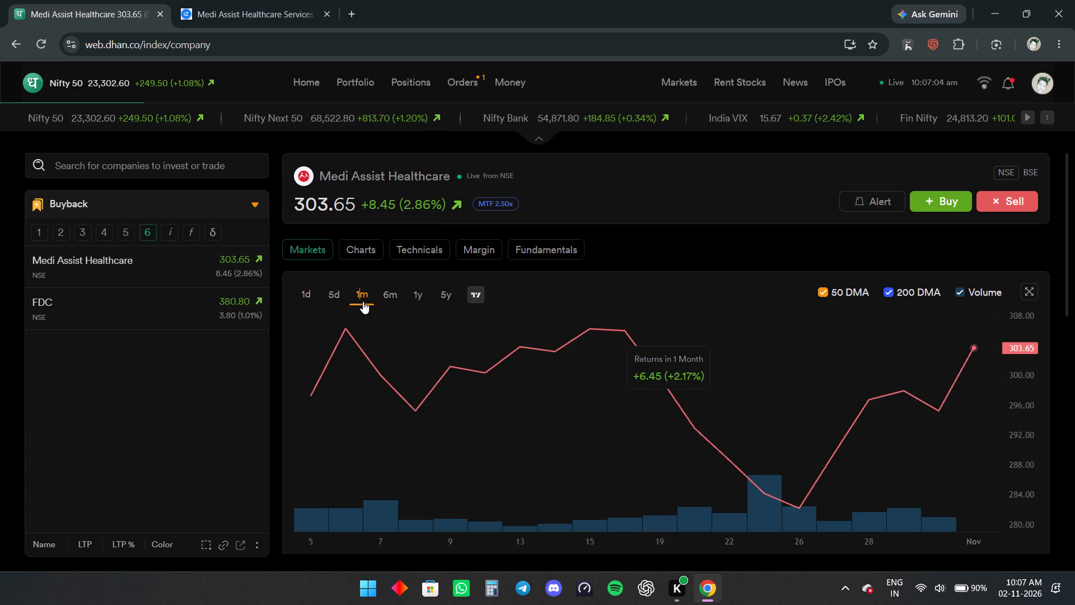
left_click(423, 294)
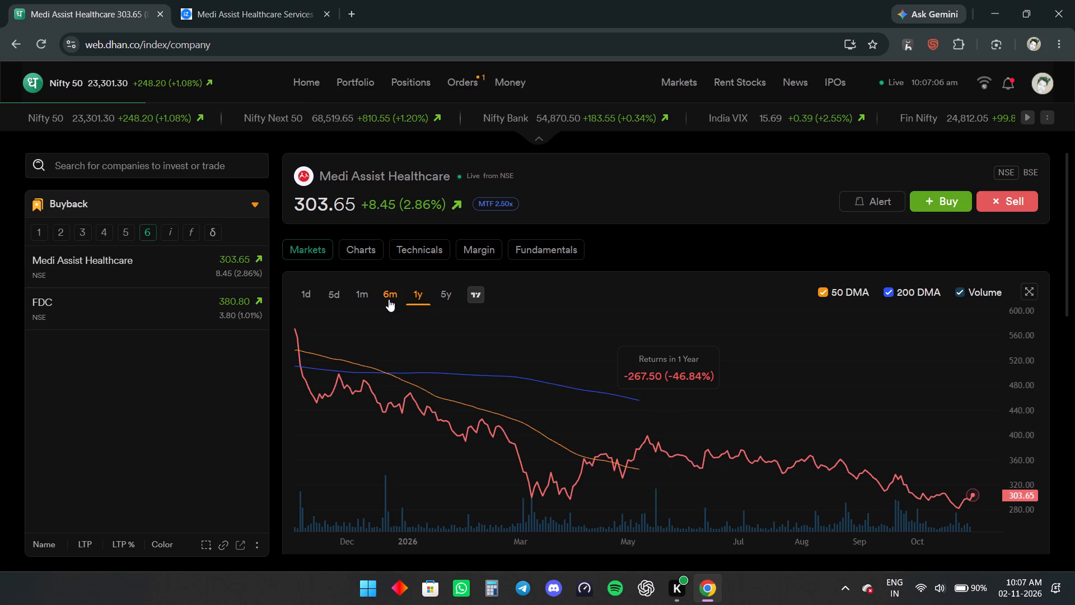
left_click(389, 297)
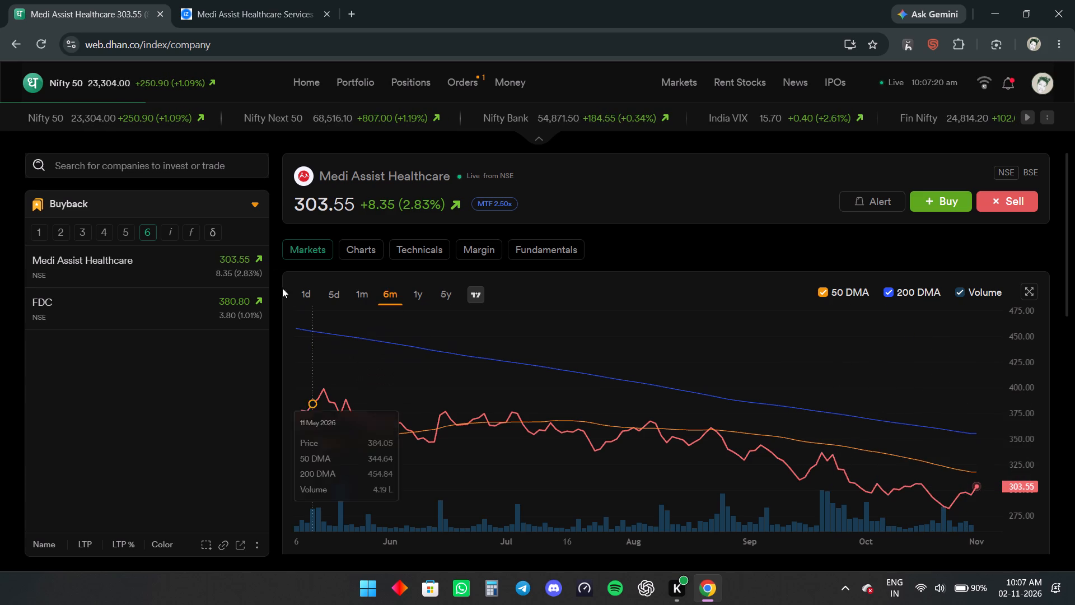
left_click(300, 75)
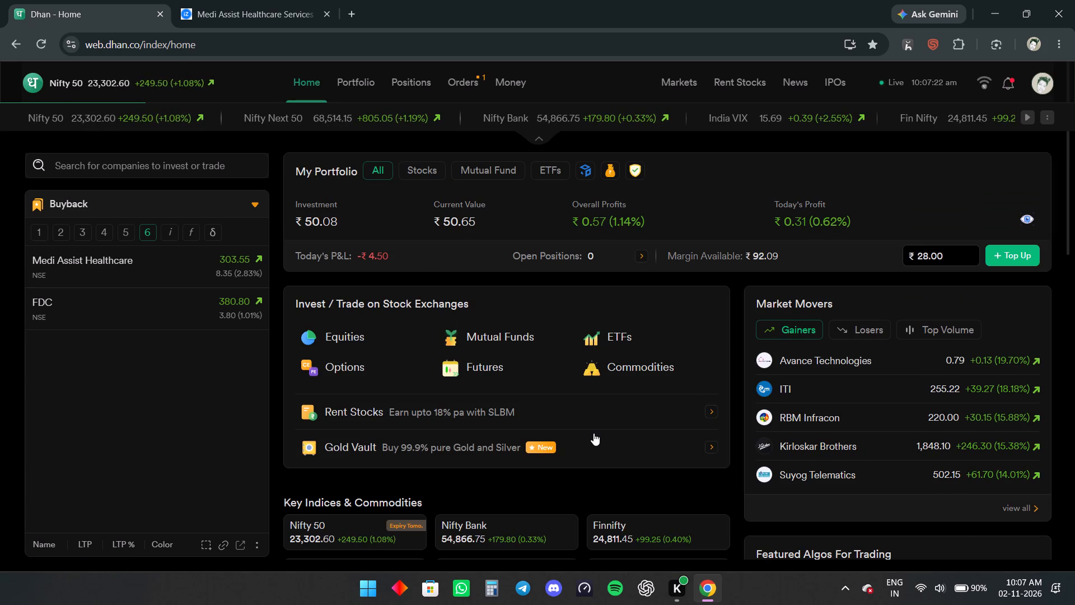
left_click(214, 0)
left_click(71, 0)
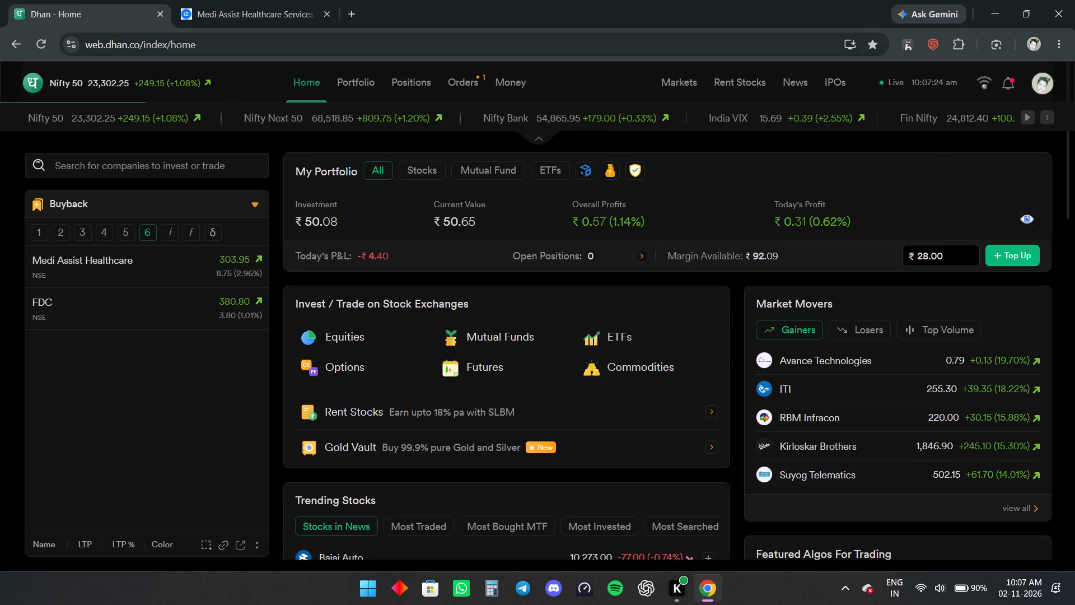
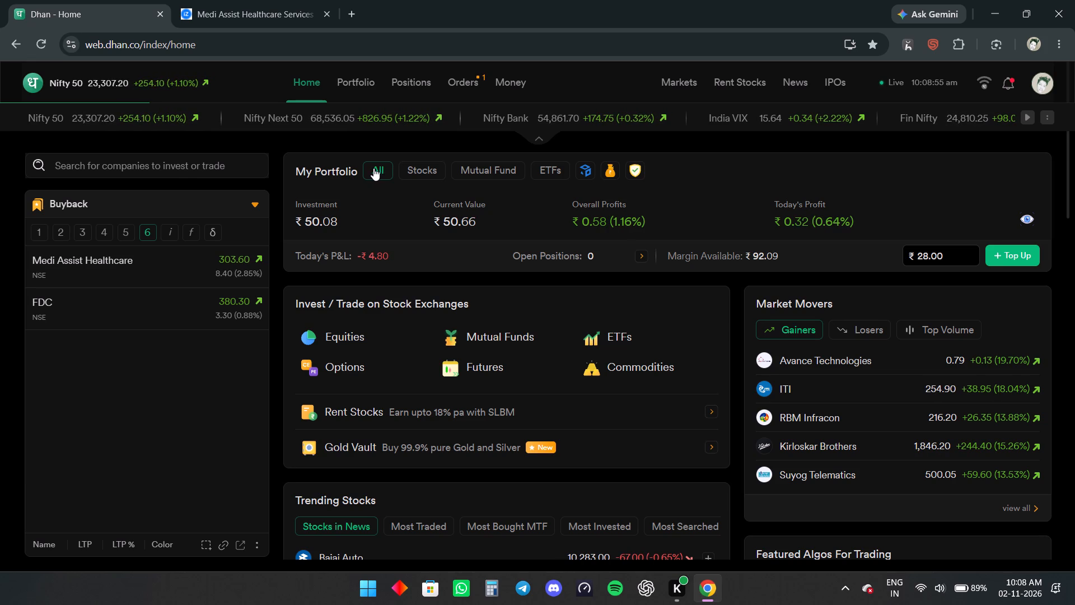
Review Medi Assist Healthcare's buyback details, financial parameters and participation steps on InvestorZone, and return to the Buyback Offers list.
left_click(210, 0)
scroll(389, 290, "up", 5)
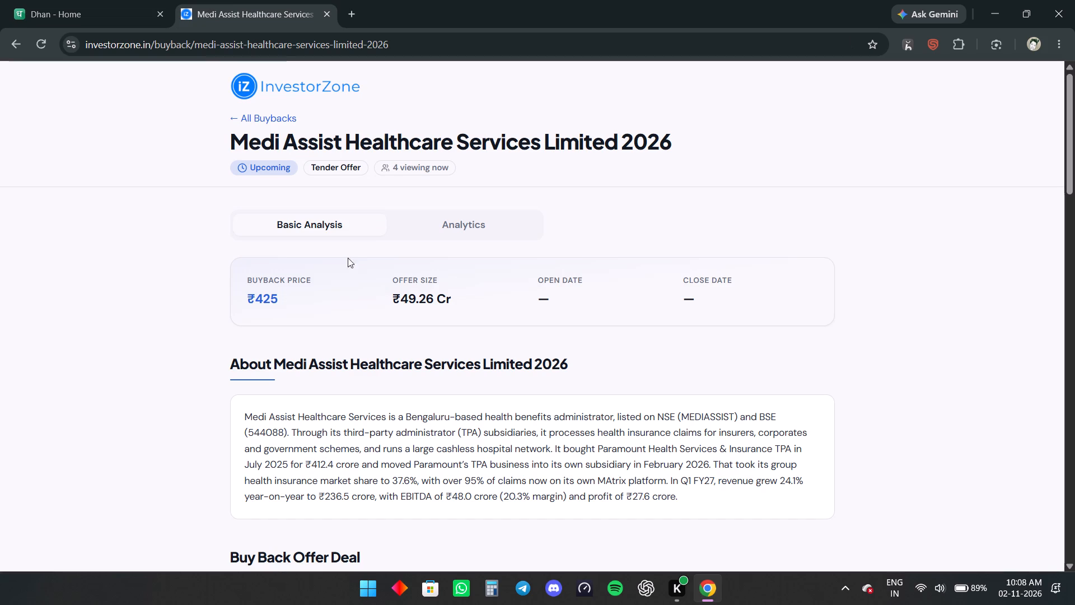
scroll(373, 301, "down", 8)
scroll(393, 303, "up", 2)
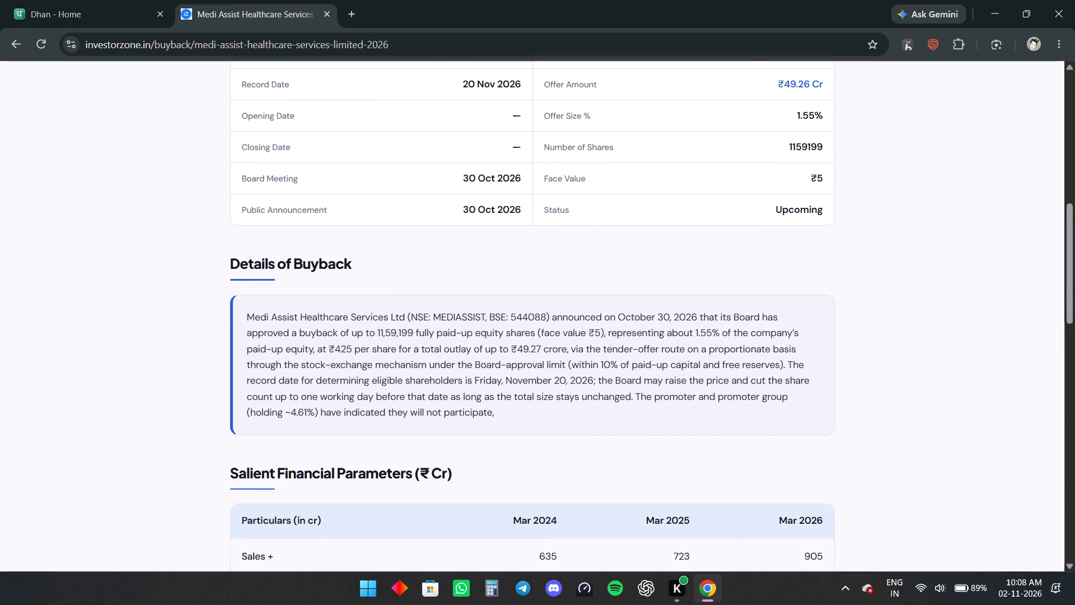
scroll(393, 303, "down", 6)
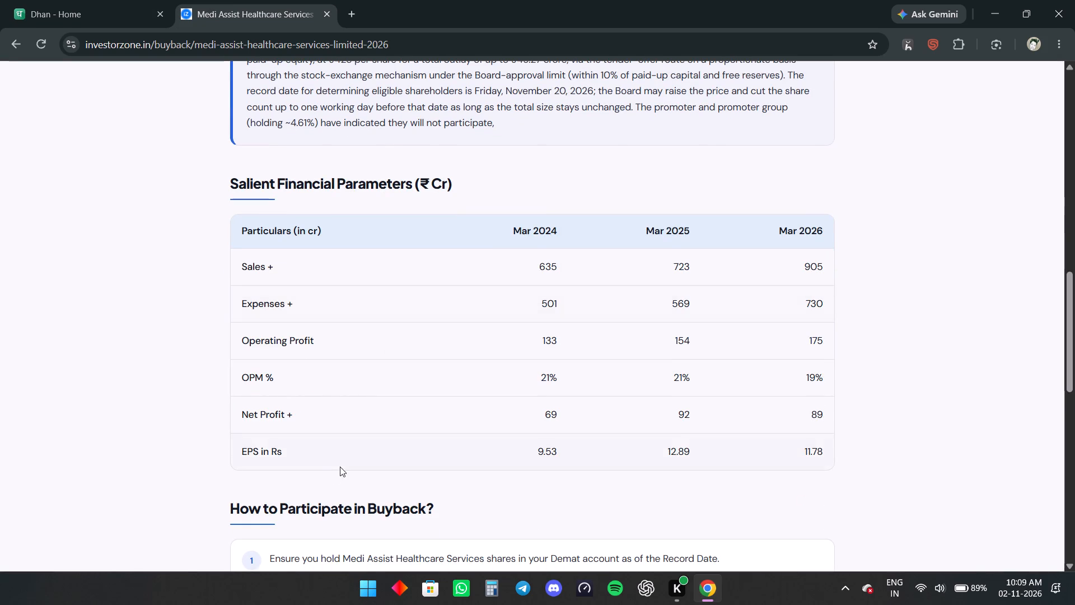
left_click(269, 274)
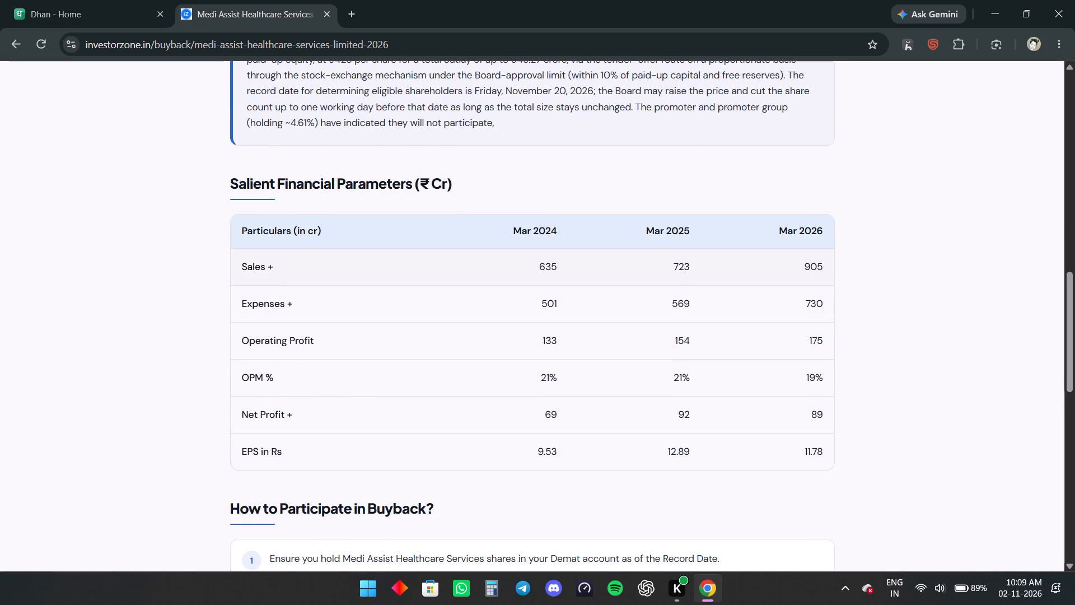
left_click(273, 268)
left_click(390, 353)
scroll(413, 401, "down", 6)
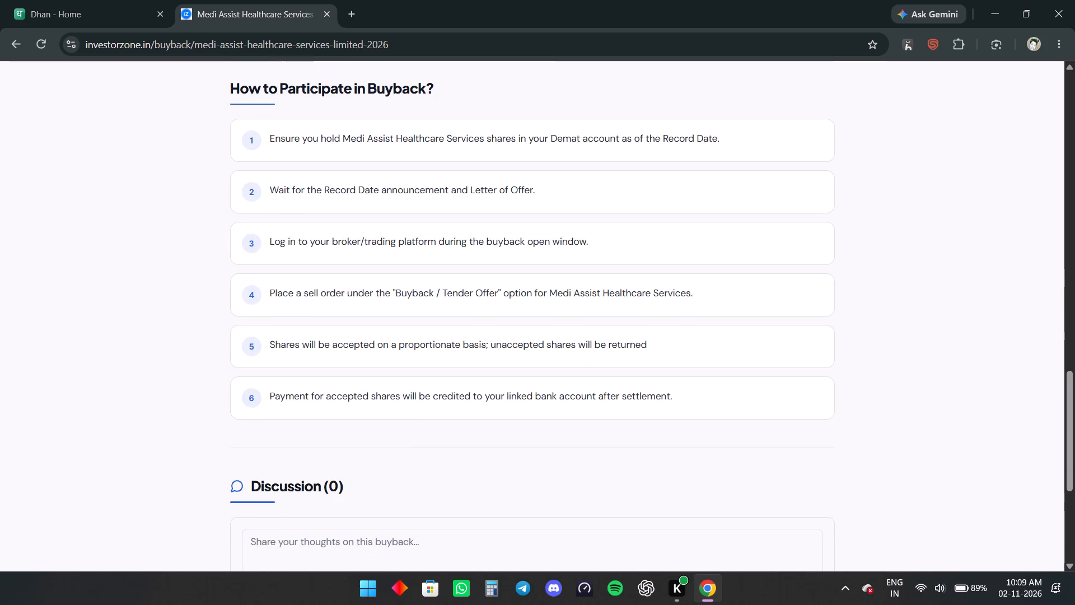
scroll(419, 402, "up", 5)
scroll(421, 402, "down", 13)
left_click(422, 394)
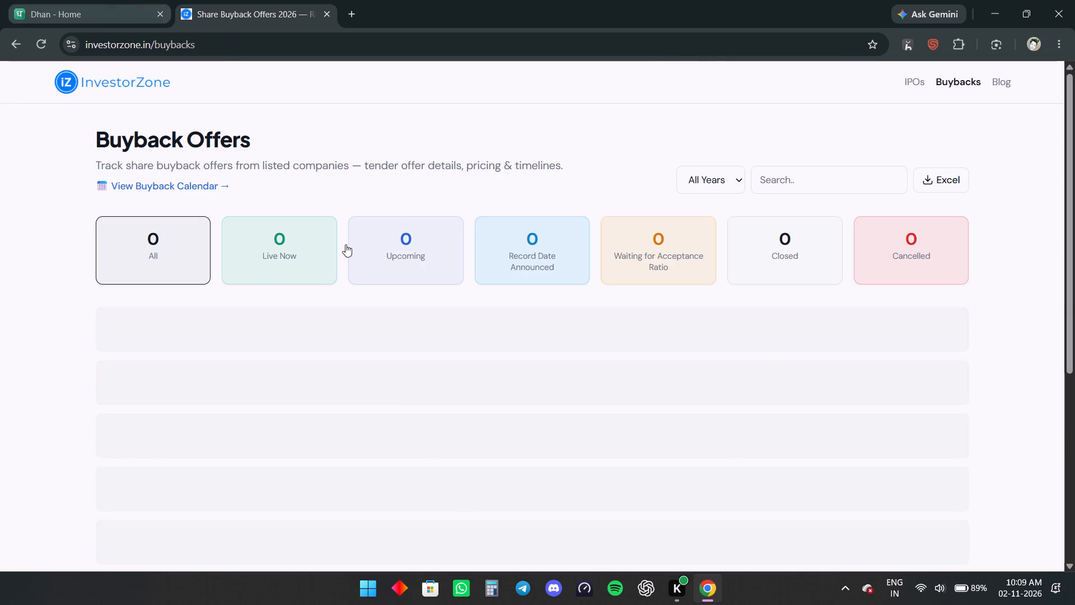
Browse the buyback offers by status: Waiting for Acceptance Ratio, Record Date Announced, Upcoming, Cancelled and Live Now.
left_click(685, 270)
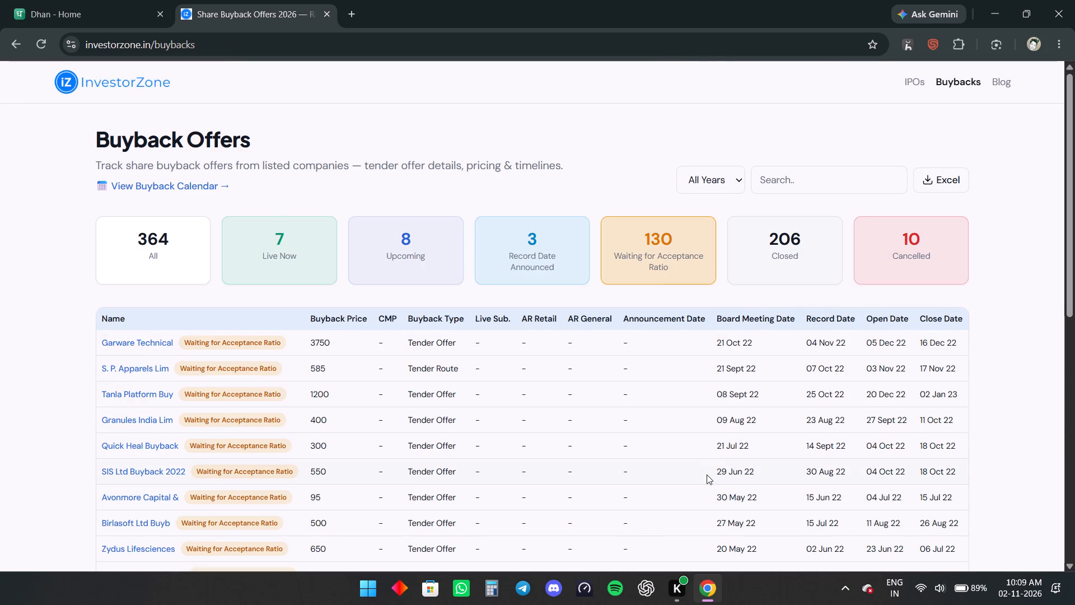
scroll(707, 474, "down", 2)
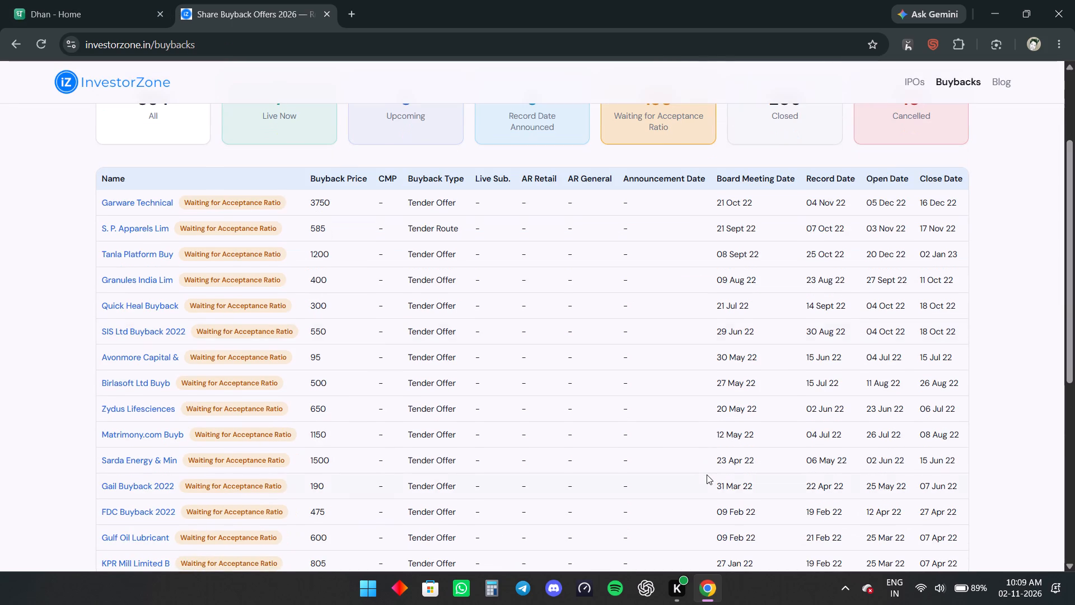
scroll(707, 474, "up", 3)
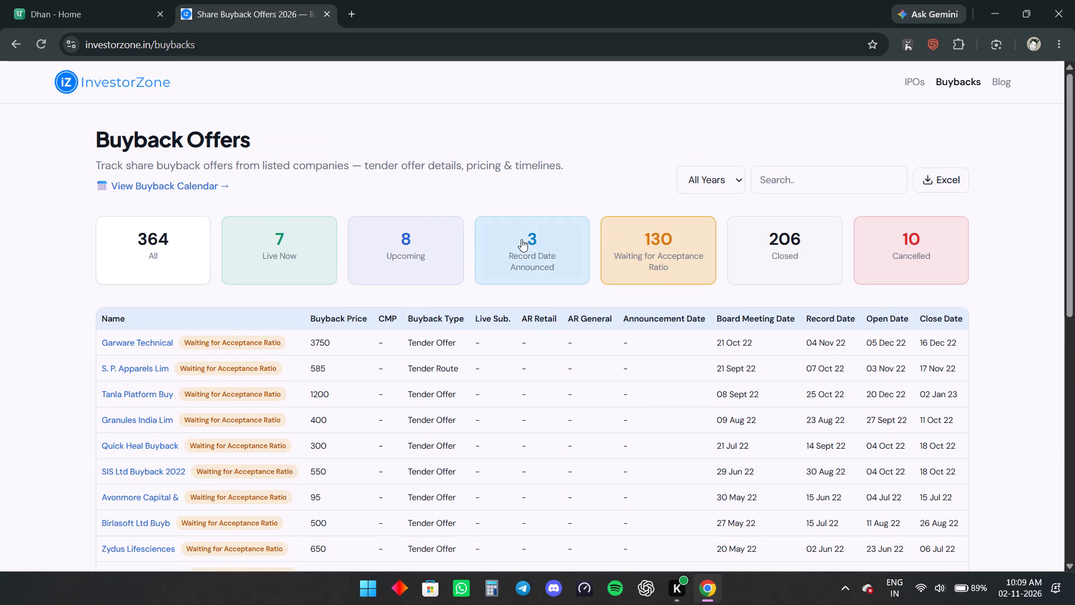
left_click(521, 239)
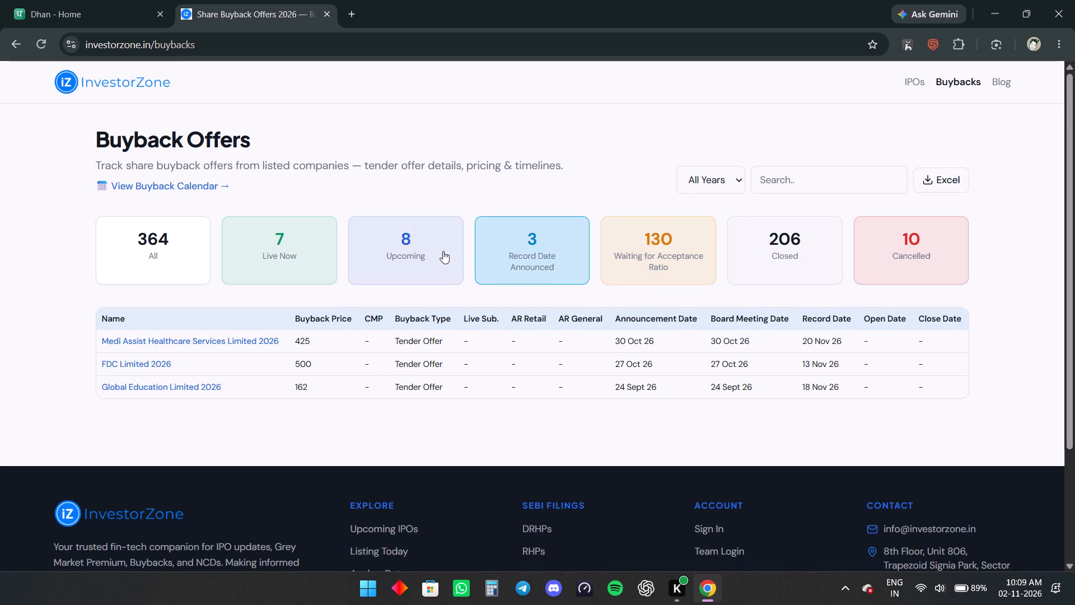
left_click(443, 251)
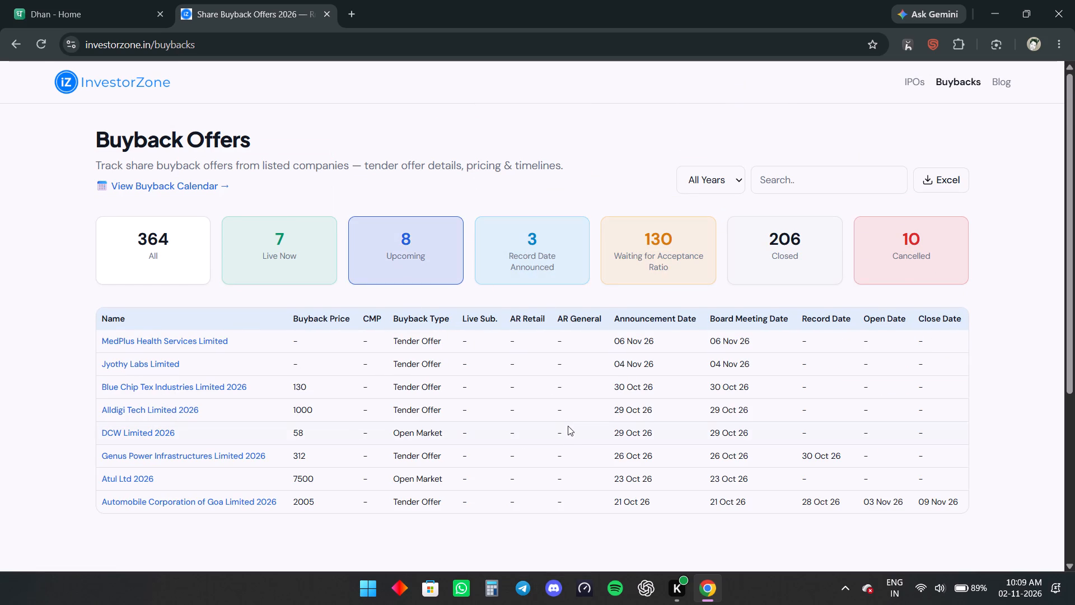
left_click(925, 249)
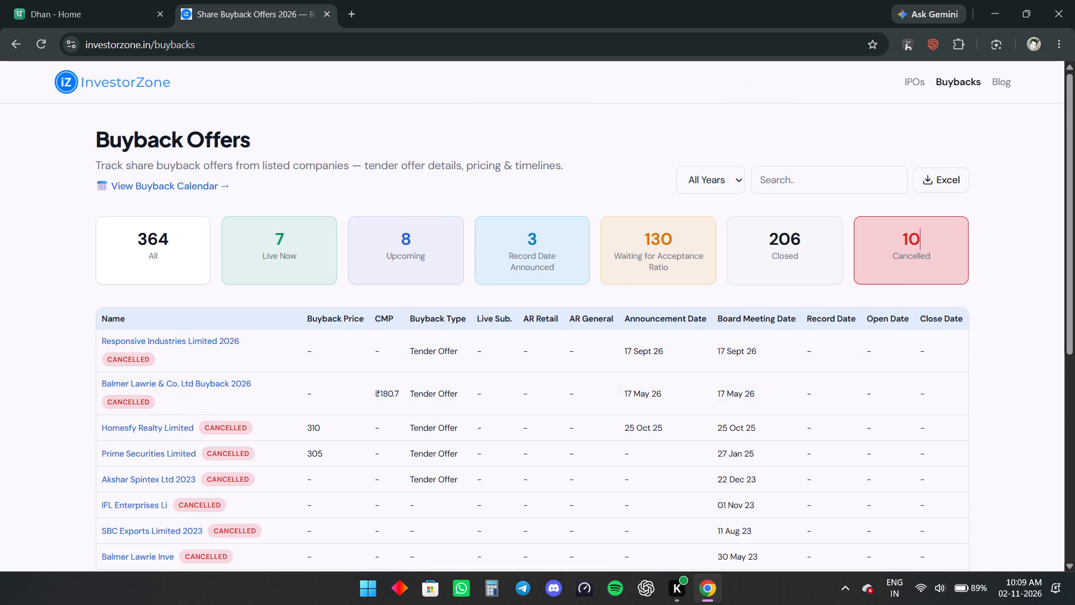
left_click(284, 234)
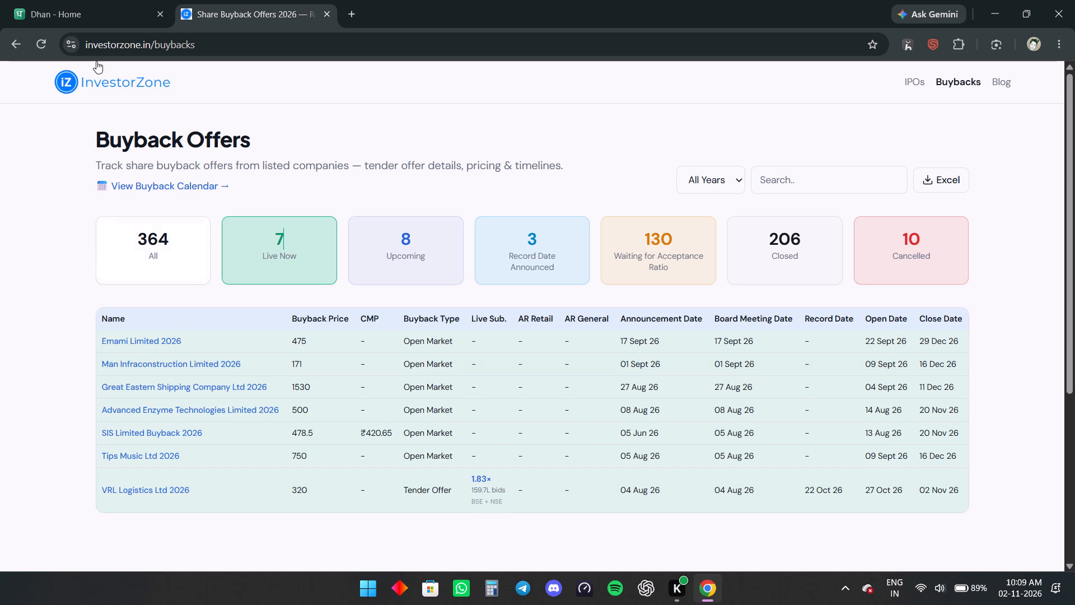
Switch to Dhan and check the Medi Assist Healthcare and FDC prices in the Buyback watchlist.
left_click(84, 0)
scroll(526, 371, "up", 9)
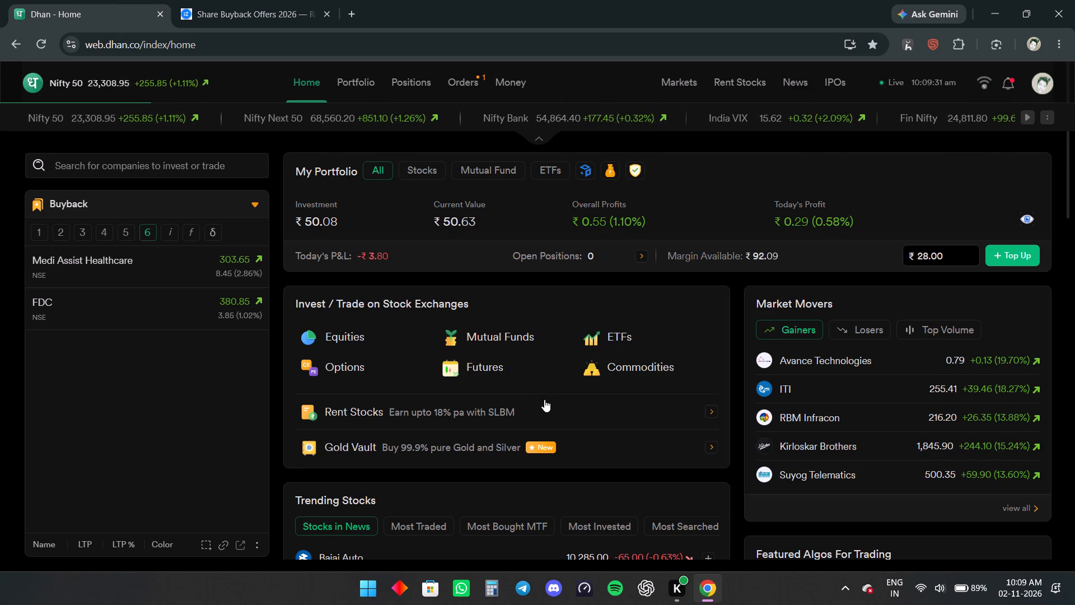
Review the Upcoming buyback offers on InvestorZone, and search Dhan for "alldi" to open the NSE listing of Alldigi Tech.
left_click(264, 0)
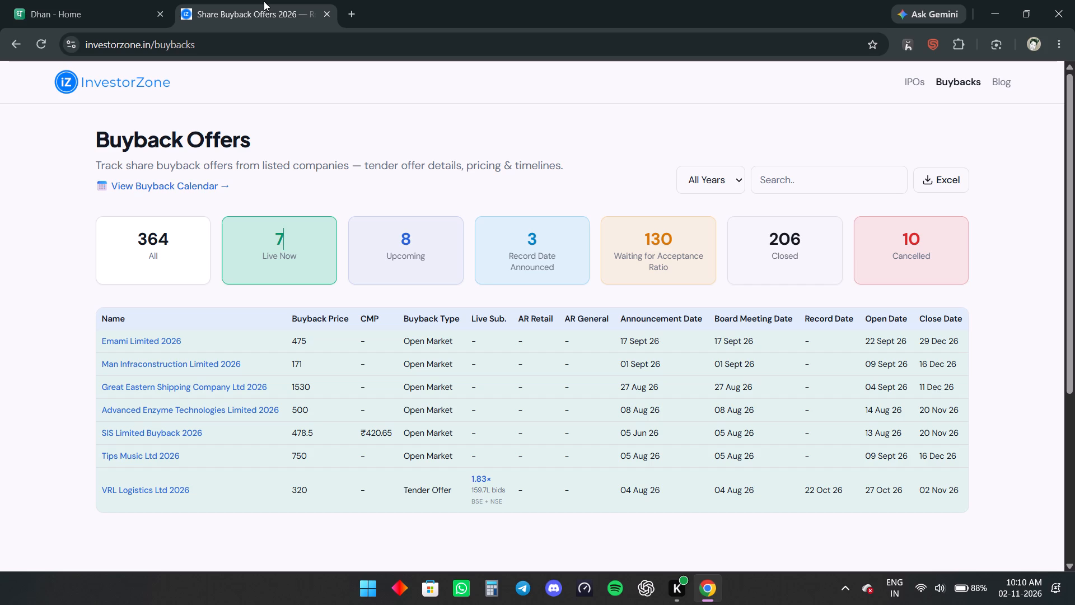
left_click(452, 244)
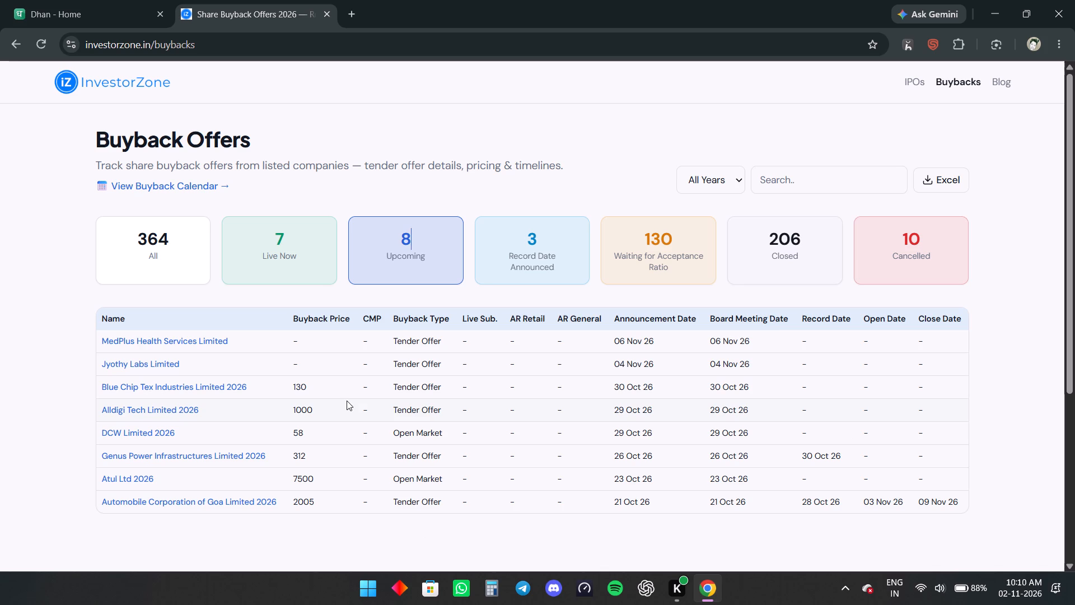
left_click(88, 0)
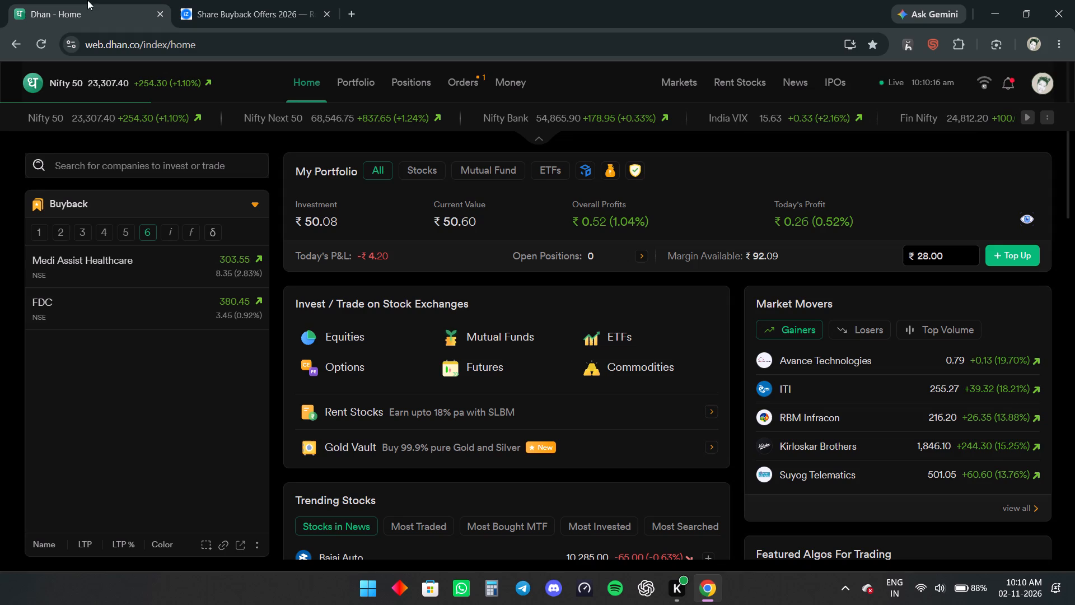
left_click(108, 167)
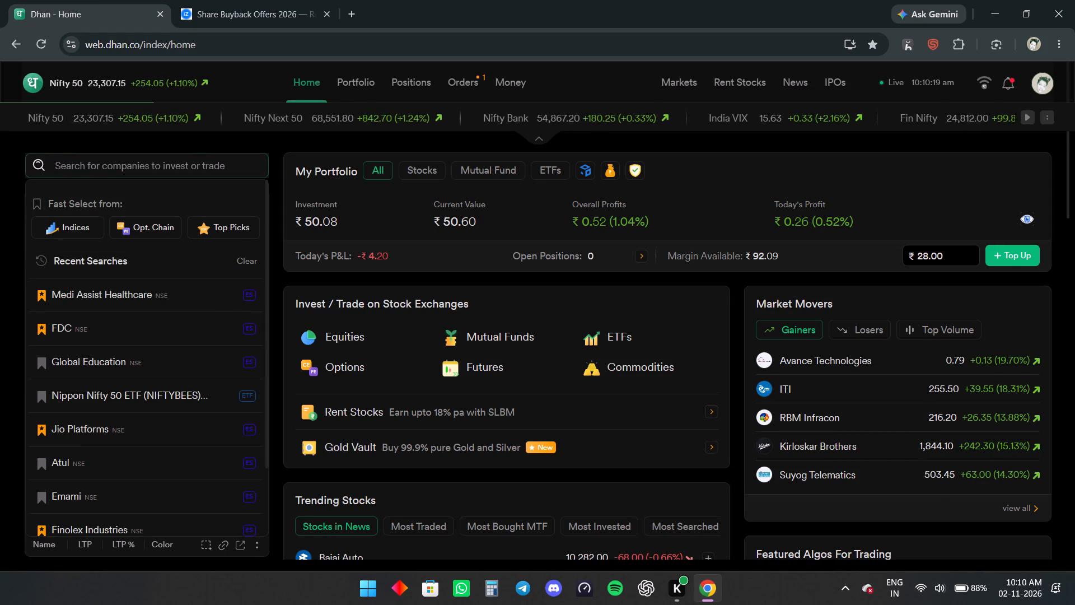
type("alldi")
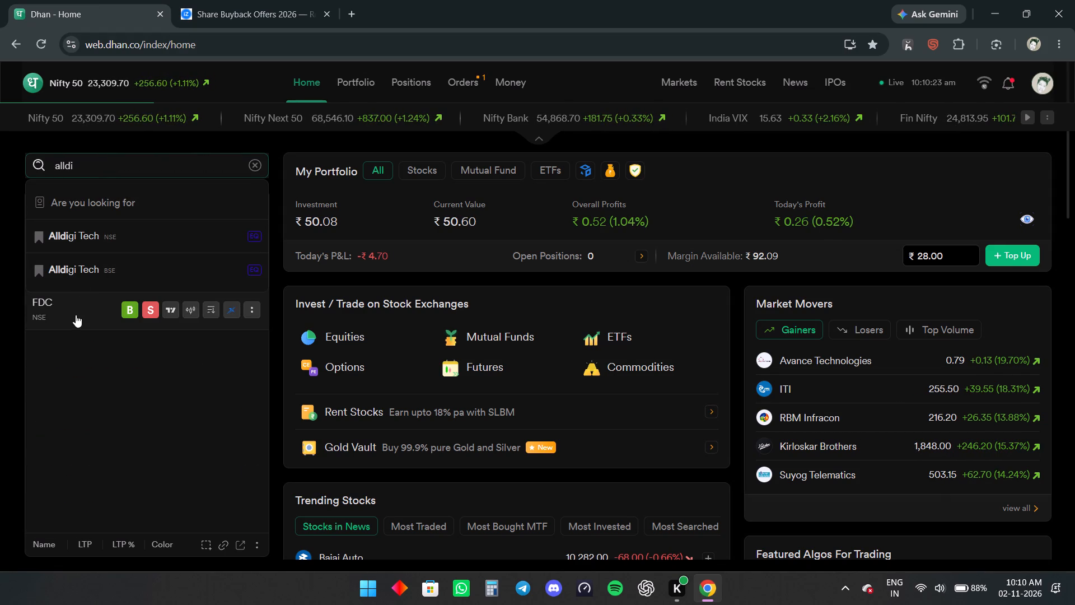
left_click(83, 239)
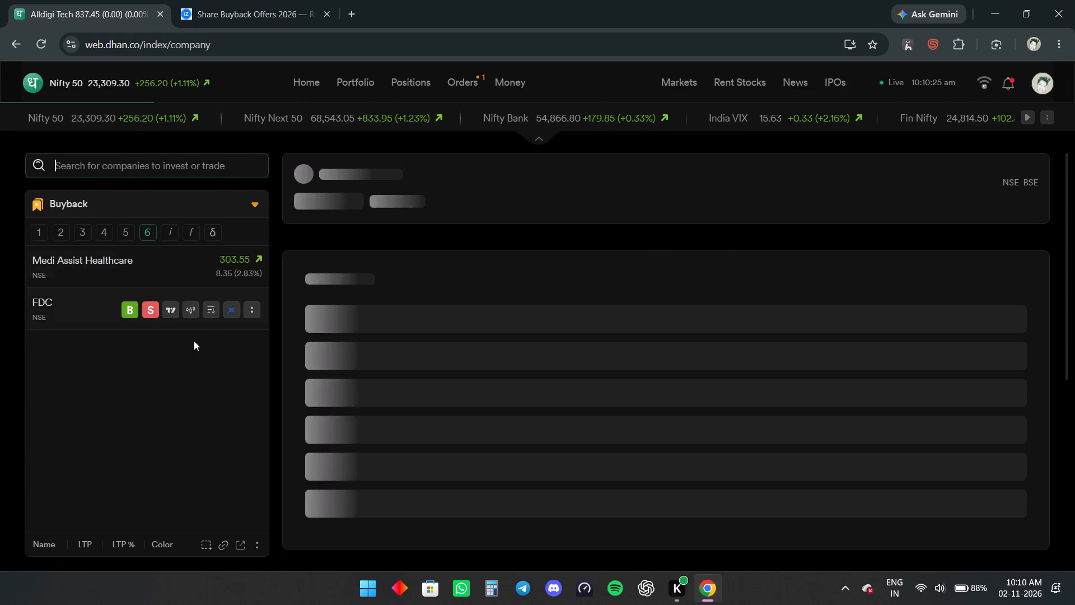
Compare Alldigi Tech's buyback offer on InvestorZone with its Dhan price, and examine its 1-day and 1-year charts.
left_click(199, 0)
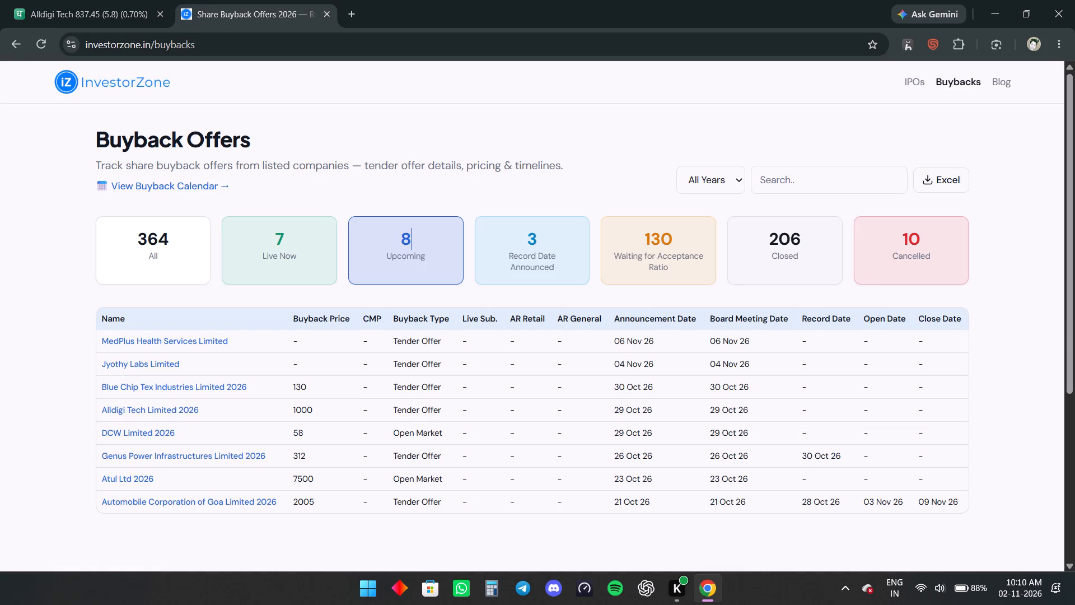
left_click(124, 0)
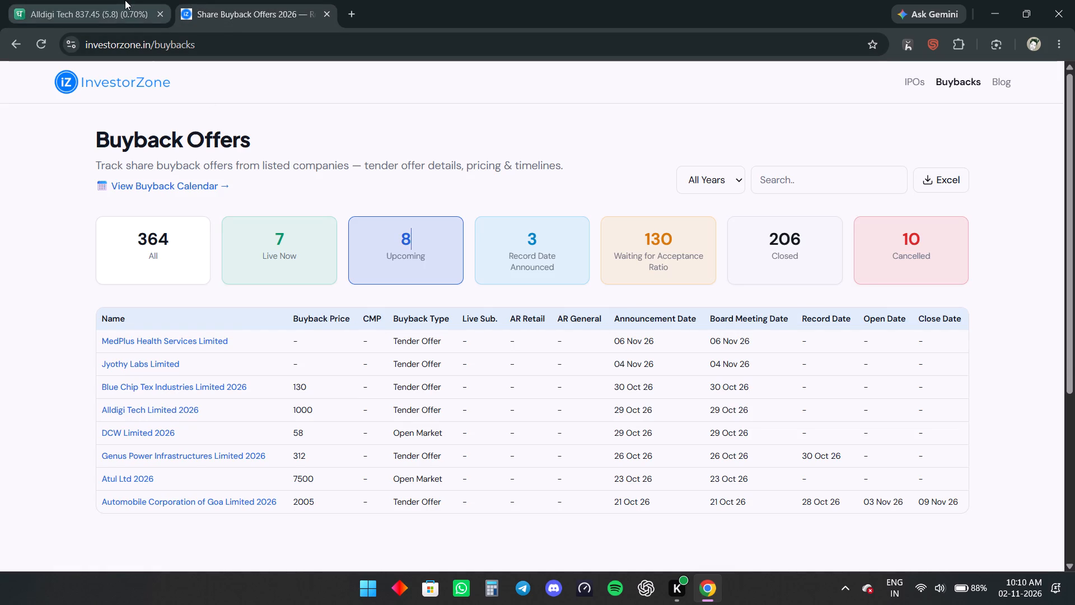
left_click(311, 299)
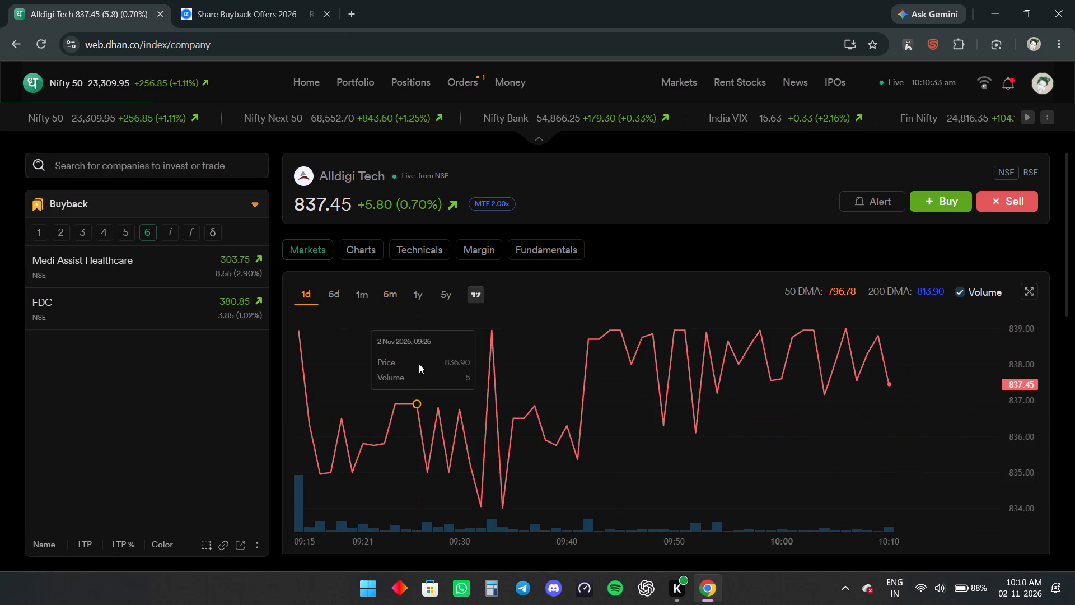
left_click(417, 296)
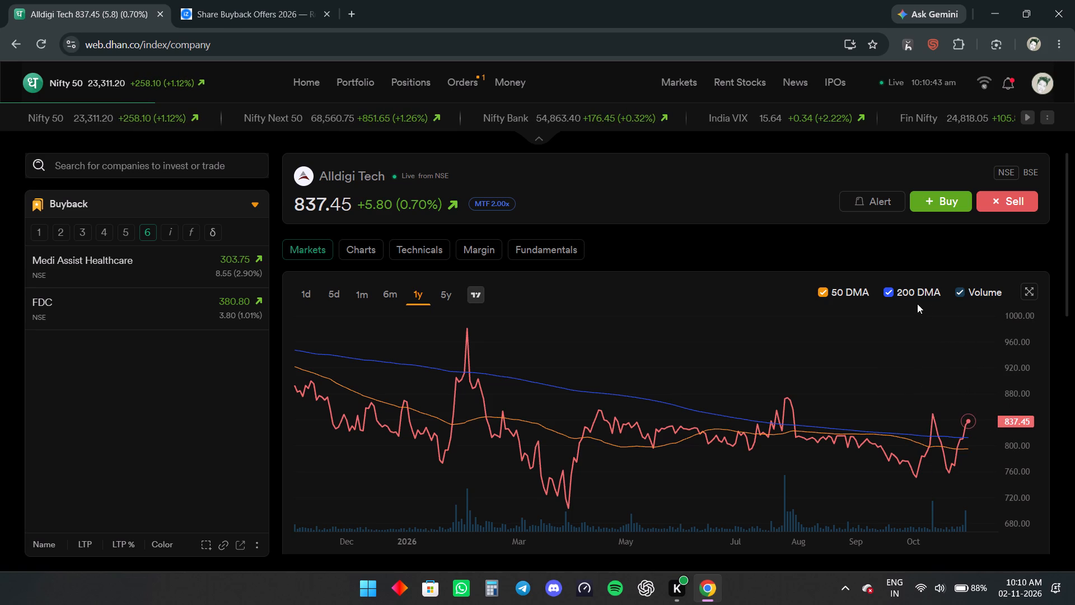
Close the Dhan and InvestorZone pages, leaving only a new blank tab open.
left_click(244, 1)
left_click(161, 14)
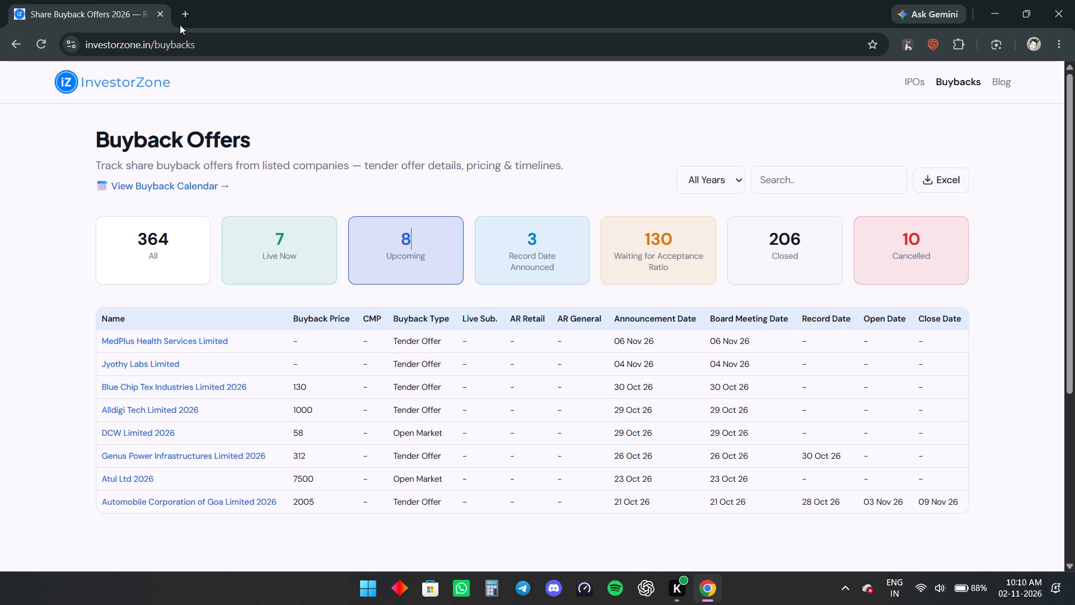
left_click(184, 20)
left_click(165, 16)
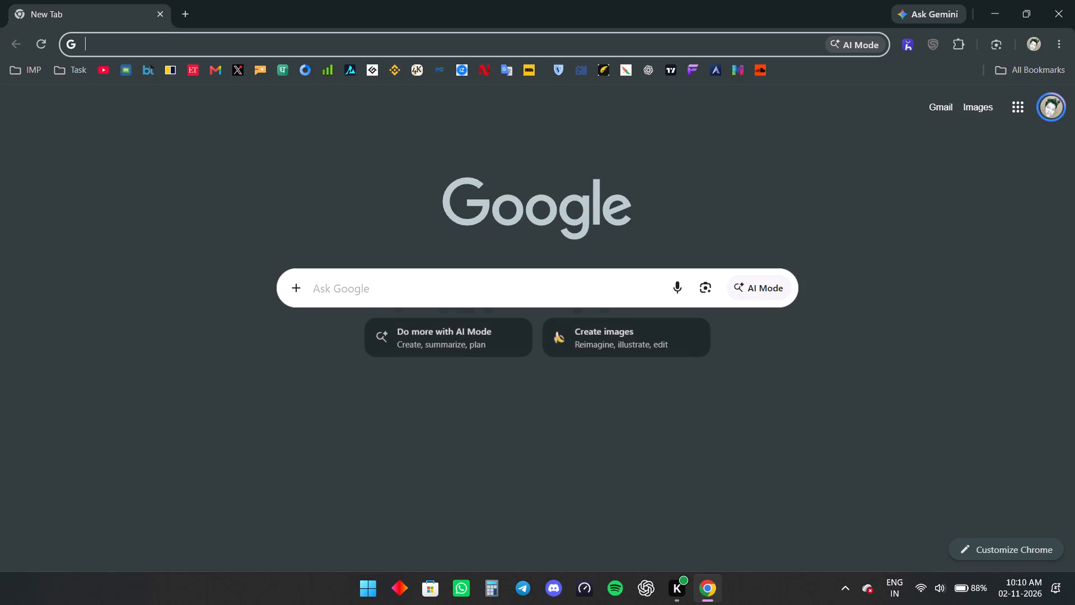
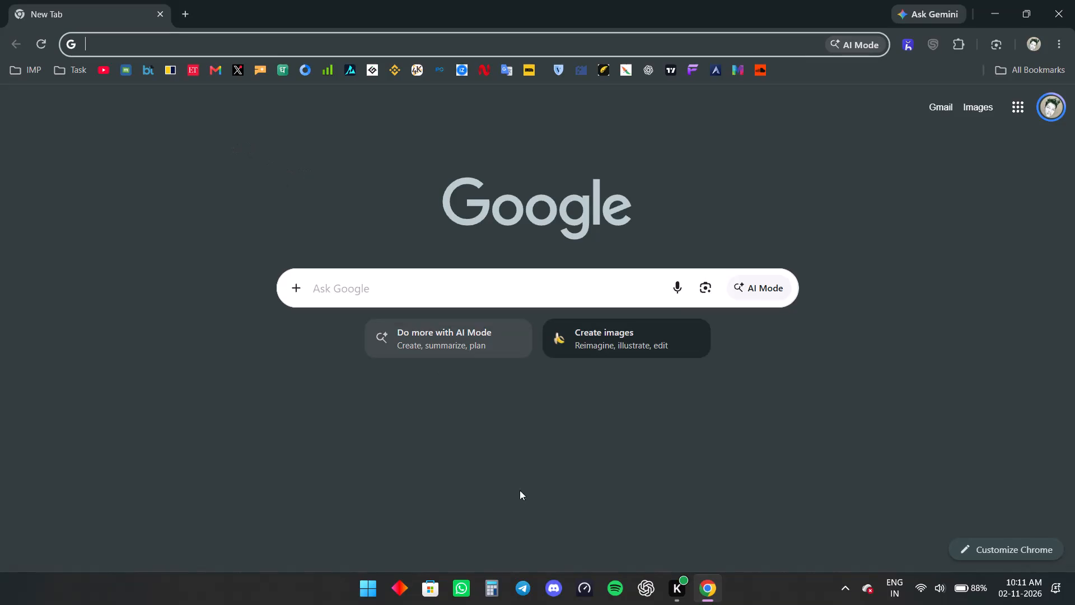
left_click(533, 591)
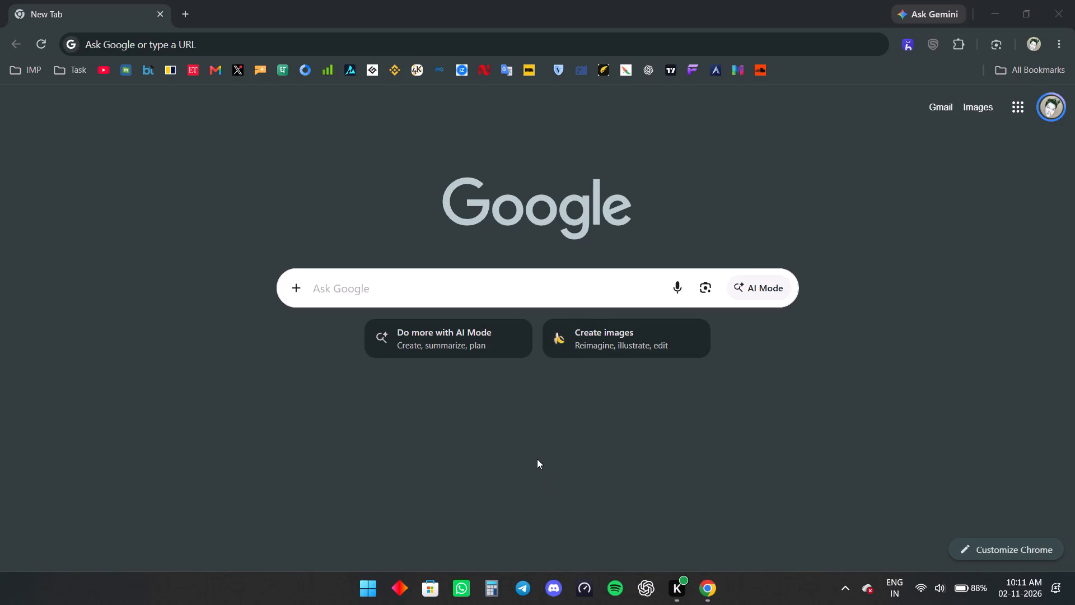